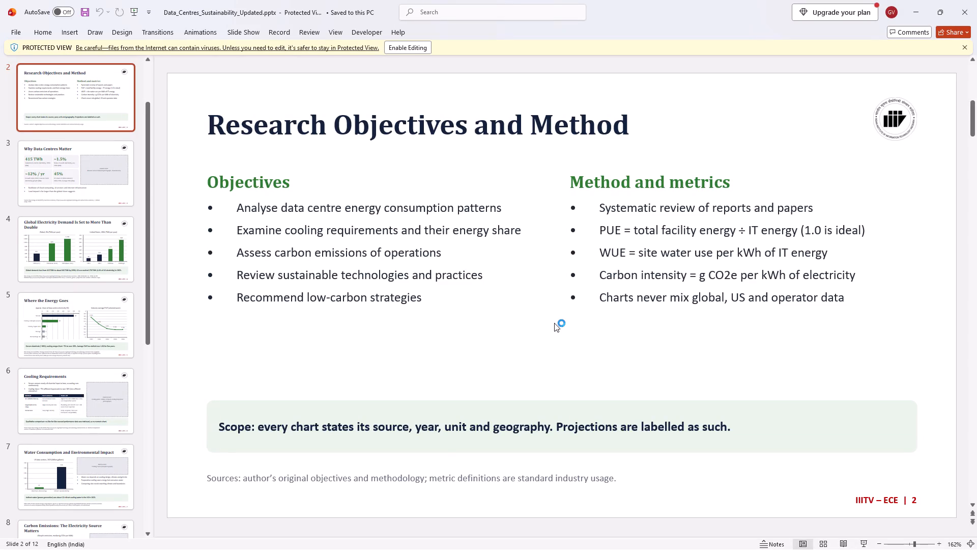
# Review the data centre sustainability presentation slide by slide, from the title slide through to the References slide.
pyautogui.press('Left')
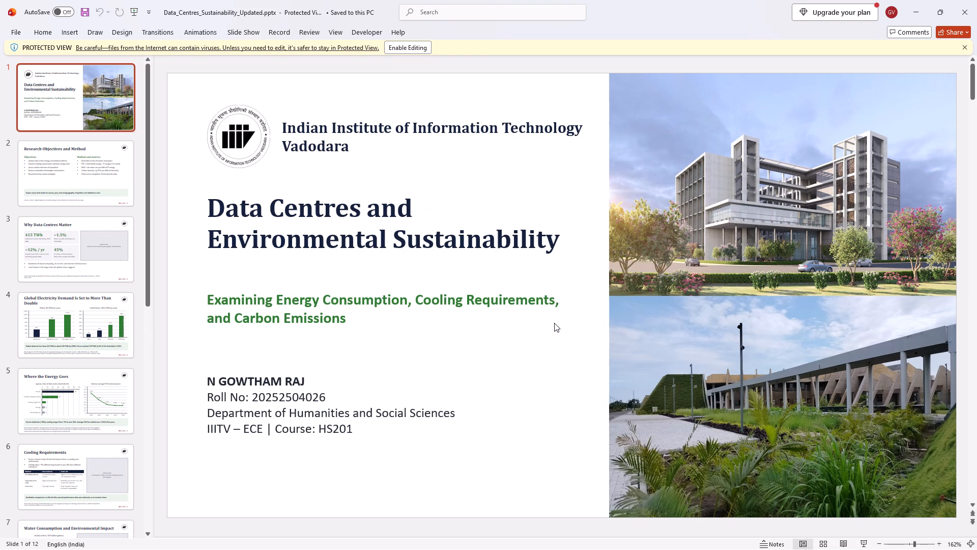
pyautogui.press('Right')
pyautogui.press('Right')
pyautogui.press('Right')
pyautogui.press('Right')
pyautogui.press('Right')
pyautogui.press('Right')
pyautogui.press('Right')
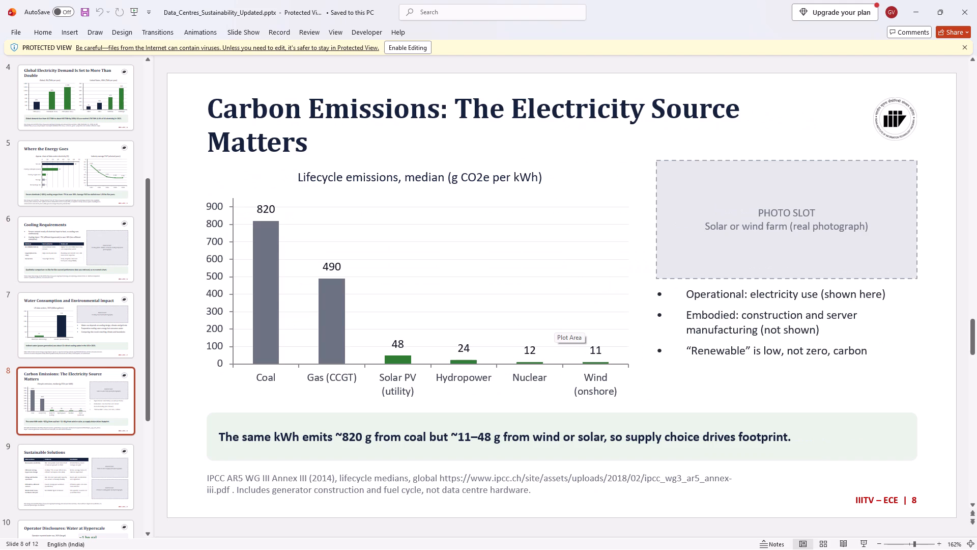
pyautogui.press('0')
pyautogui.press('Right')
pyautogui.press('Right')
pyautogui.press('Right')
pyautogui.press('Right')
pyautogui.press('Right')
pyautogui.press('Right')
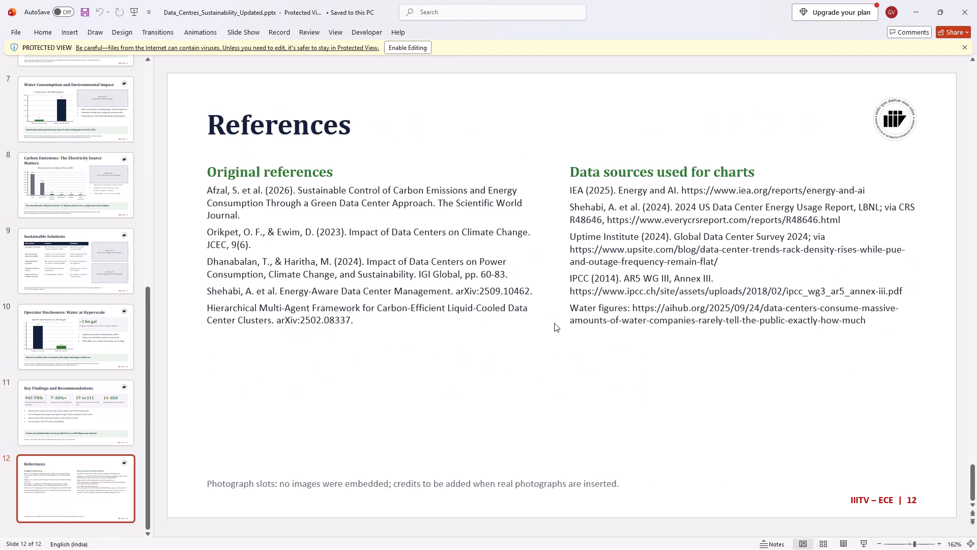
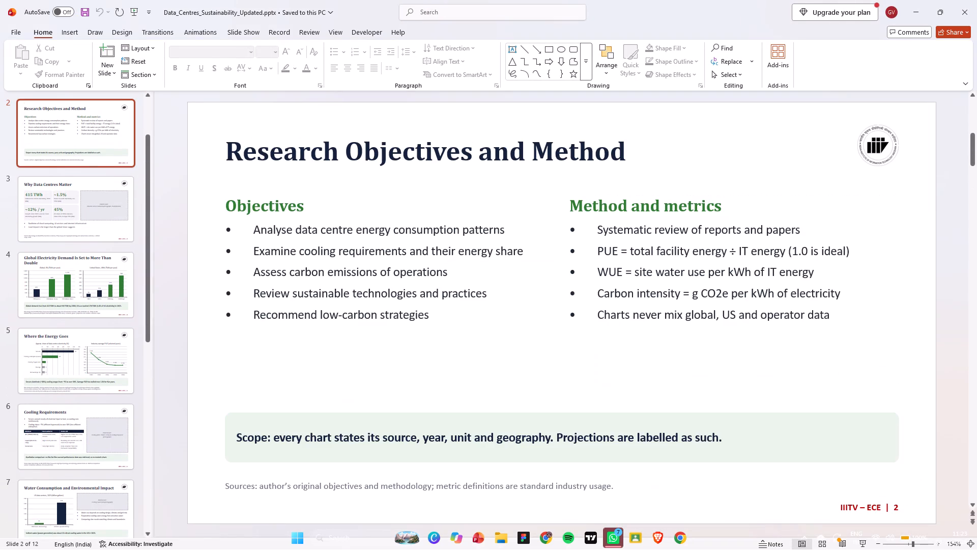
pyautogui.press('Right')
pyautogui.press('Right')
pyautogui.press('Right')
pyautogui.press('Right')
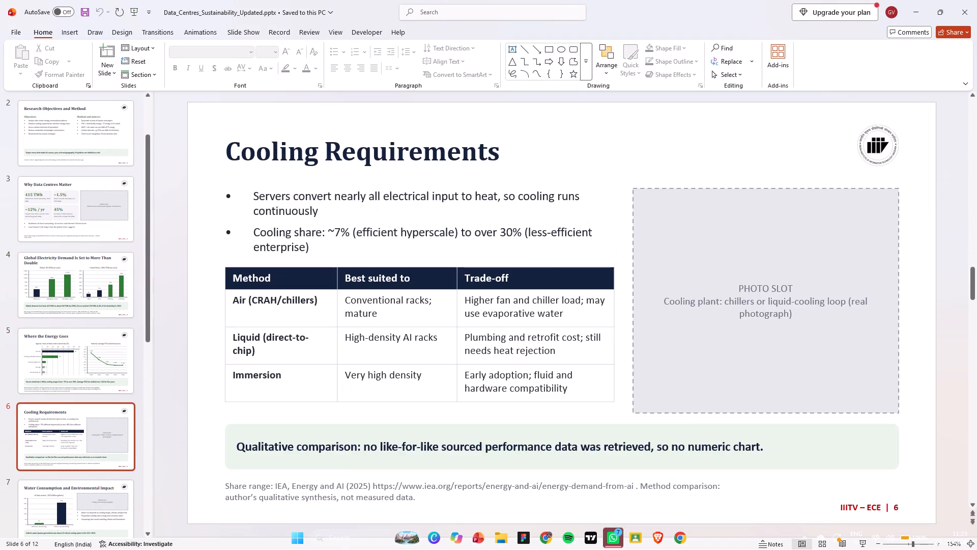
pyautogui.press('Right')
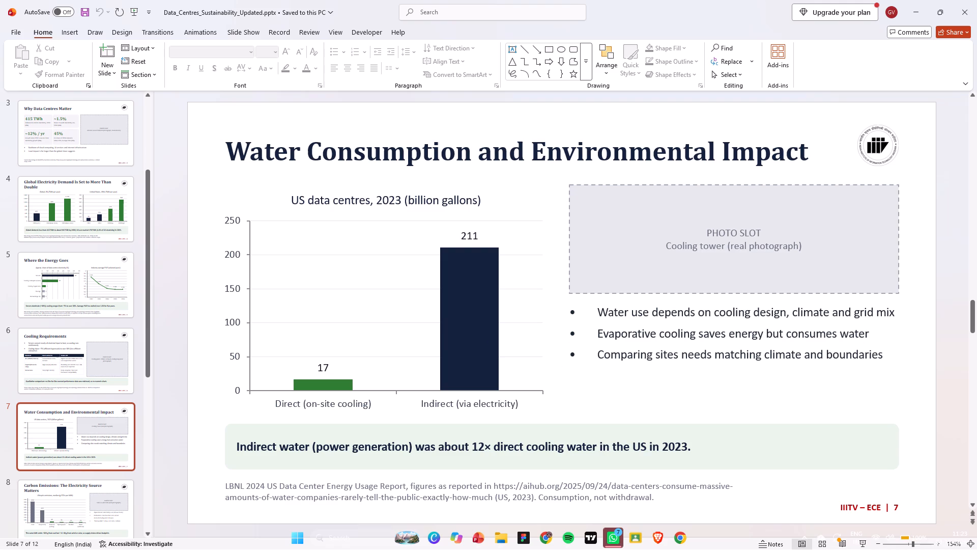
pyautogui.click(320, 157)
pyautogui.hotkey('ctrl', 'a')
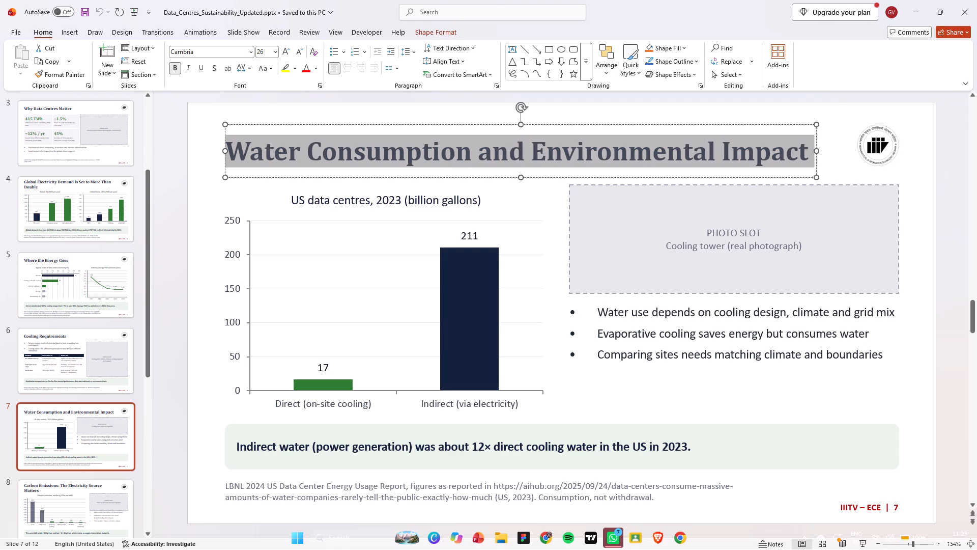
pyautogui.hotkey('ctrl', 'c')
# Switch to Chrome and run a Google image search for "Water Consumption and Environmental Impact", dismissing the ad blocker pop-up.
pyautogui.click(681, 539)
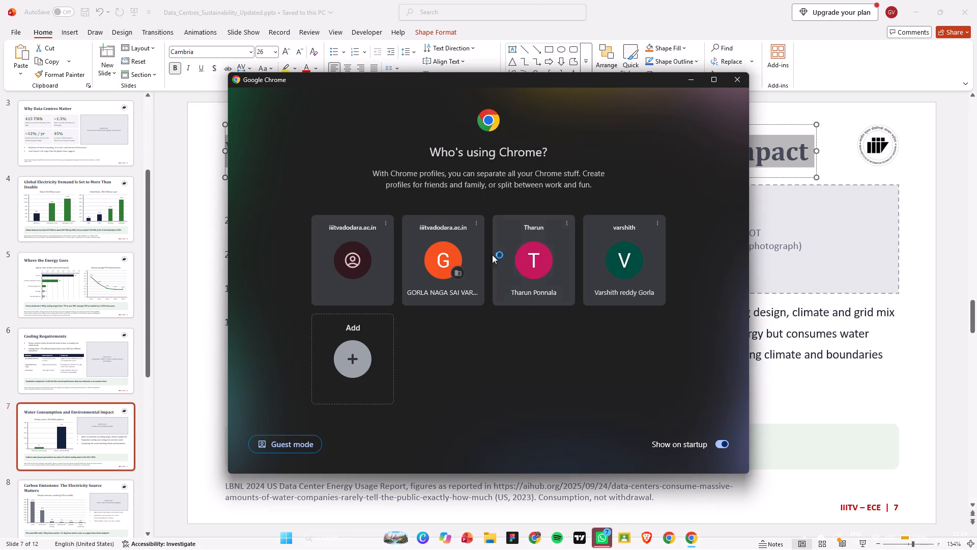
pyautogui.click(539, 272)
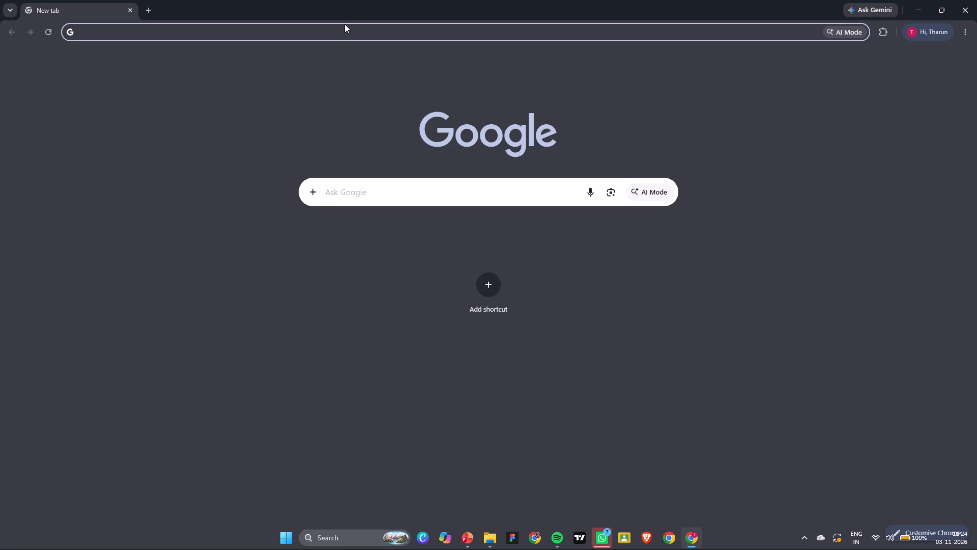
pyautogui.hotkey('ctrl', 'v')
pyautogui.press('Return')
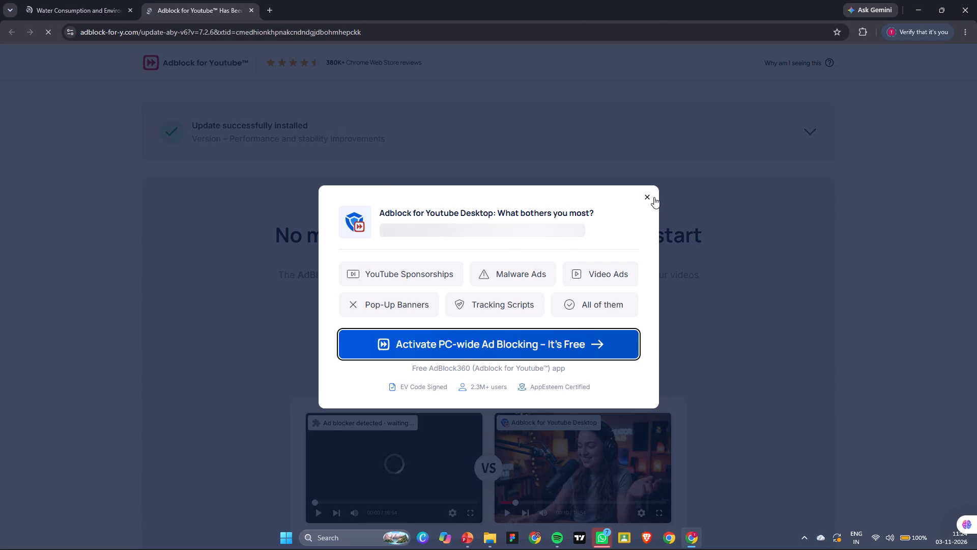
pyautogui.click(646, 196)
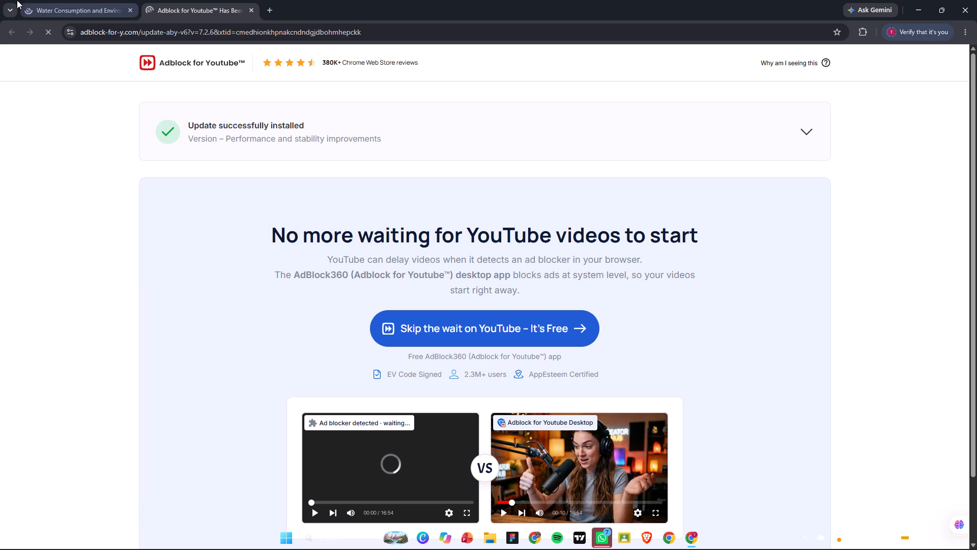
pyautogui.click(44, 10)
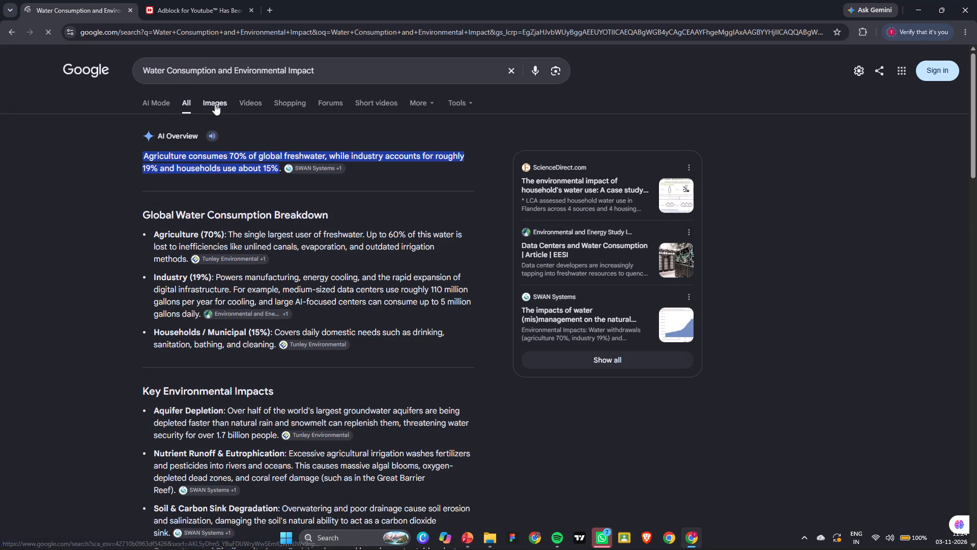
pyautogui.click(215, 104)
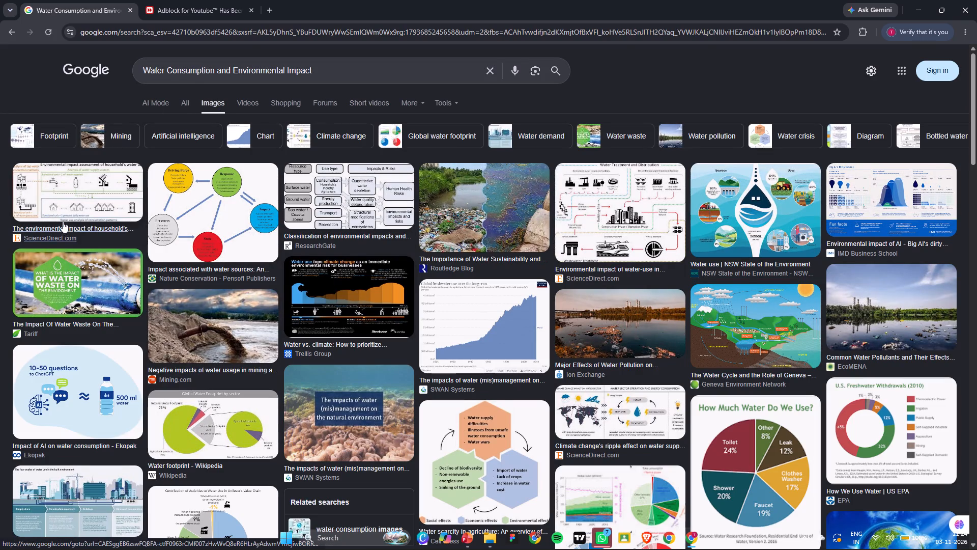
# Preview image results and copy the Routledge Blog picture of the polluted, litter-strewn river.
pyautogui.click(74, 195)
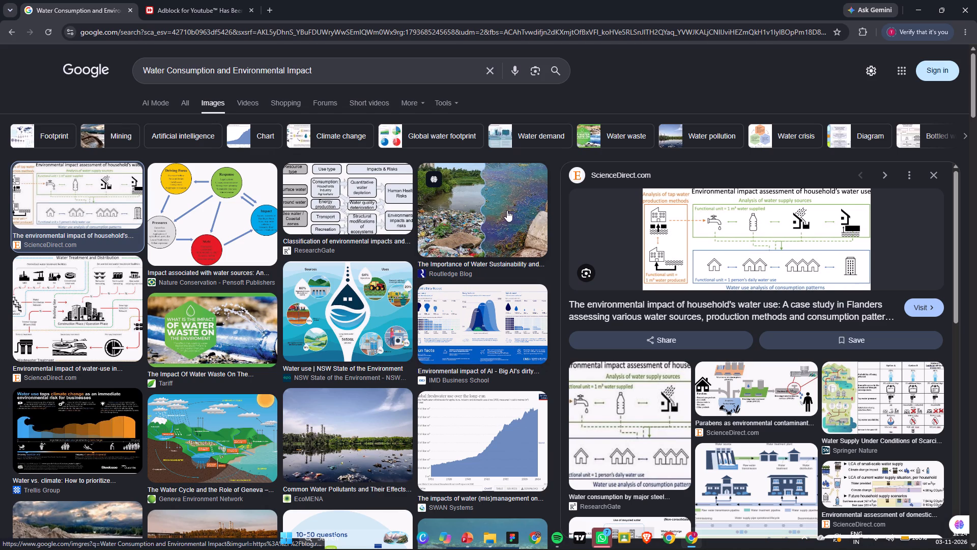
pyautogui.click(487, 230)
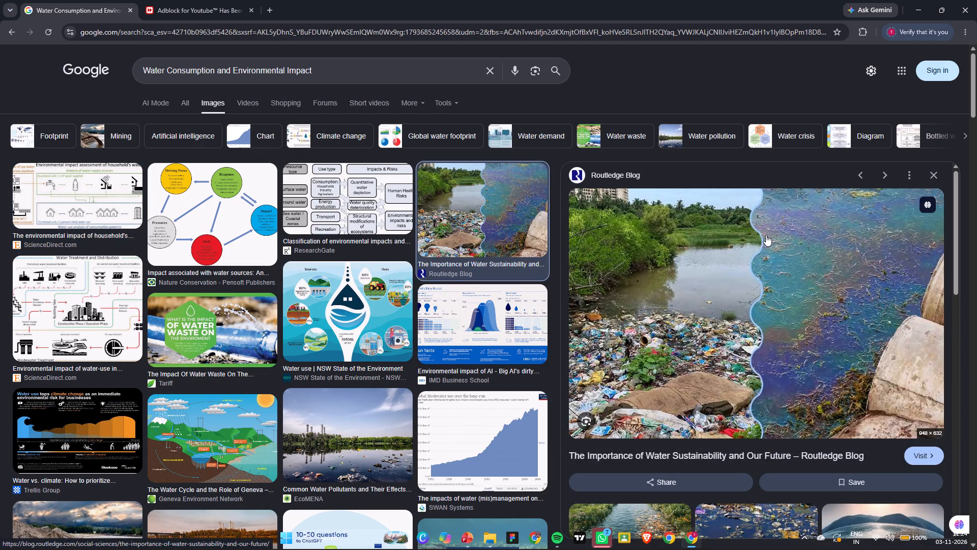
pyautogui.rightClick(766, 235)
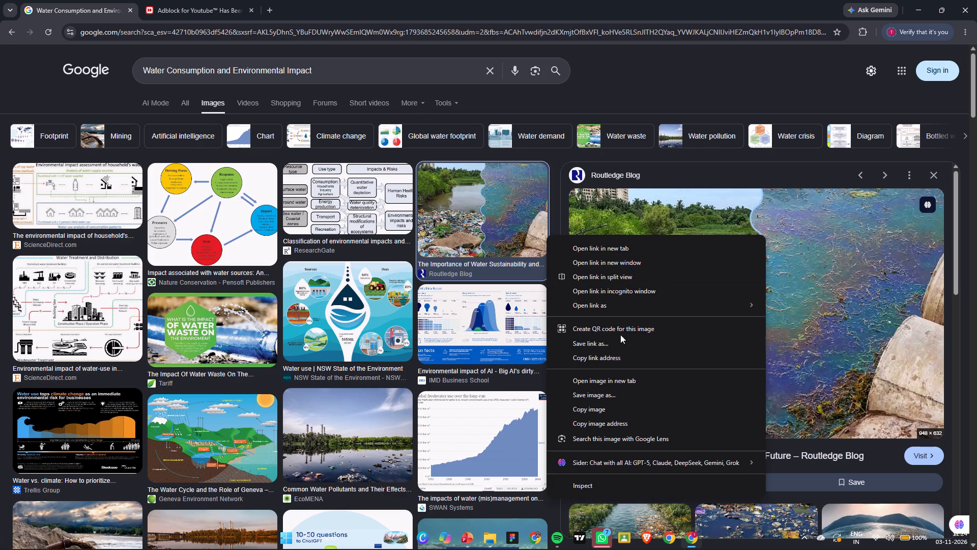
pyautogui.click(602, 409)
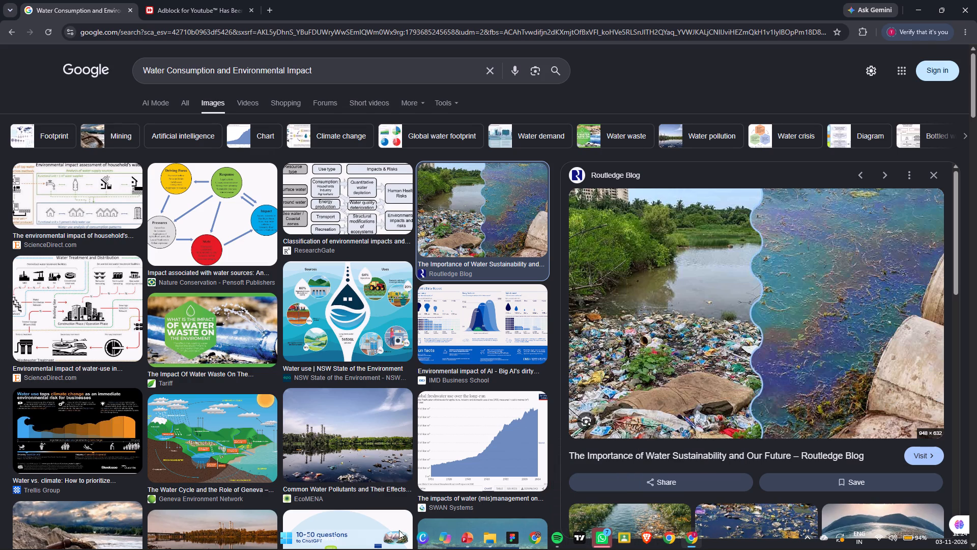
# Switch back to PowerPoint, paste the river picture onto slide 7 and move it up until its bottom edge clears the green takeaway box.
pyautogui.click(466, 535)
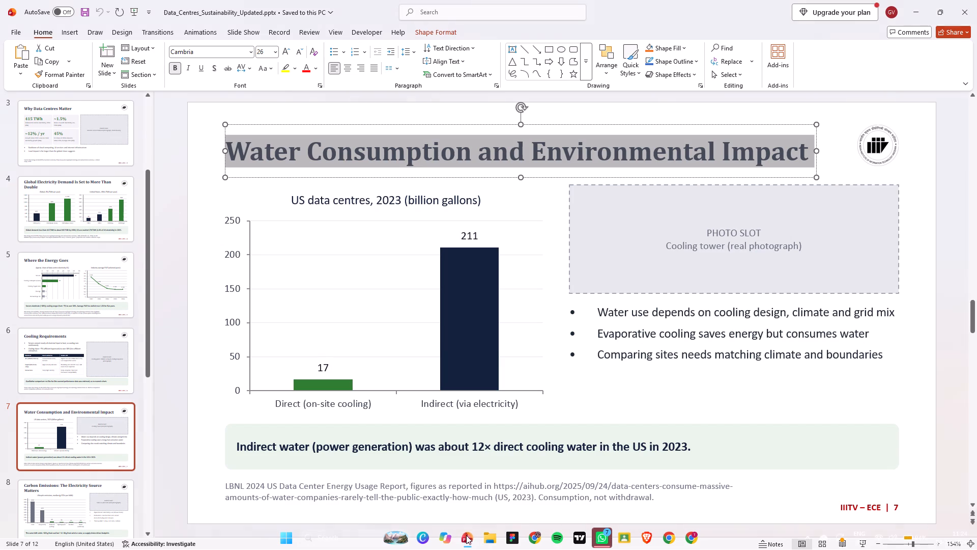
pyautogui.hotkey('ctrl', 'v')
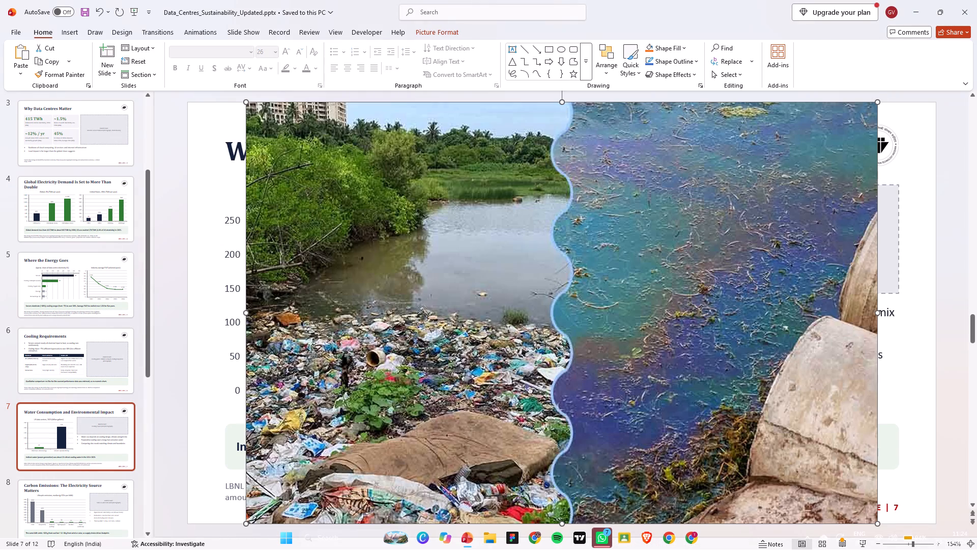
pyautogui.moveTo(726, 356); pyautogui.dragTo(722, 403)
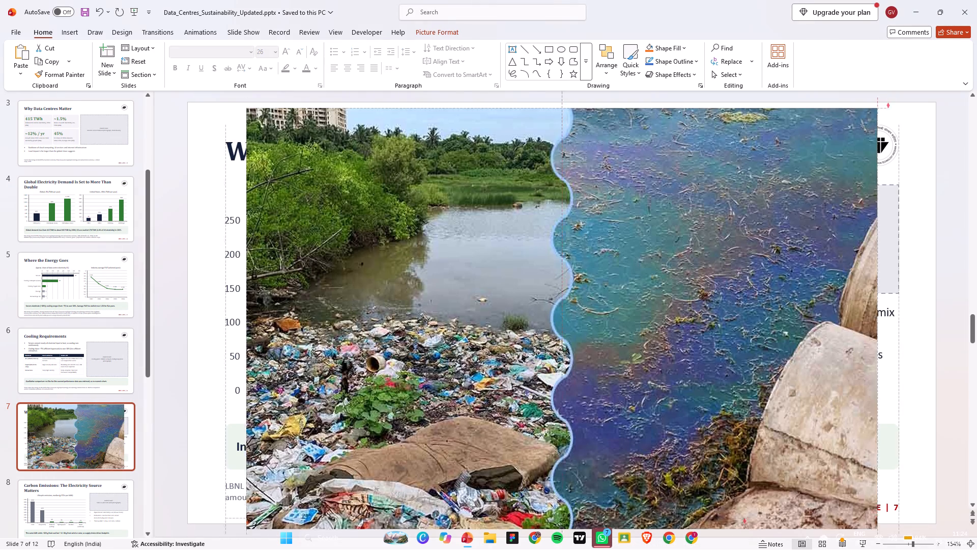
pyautogui.moveTo(722, 403); pyautogui.dragTo(726, 457)
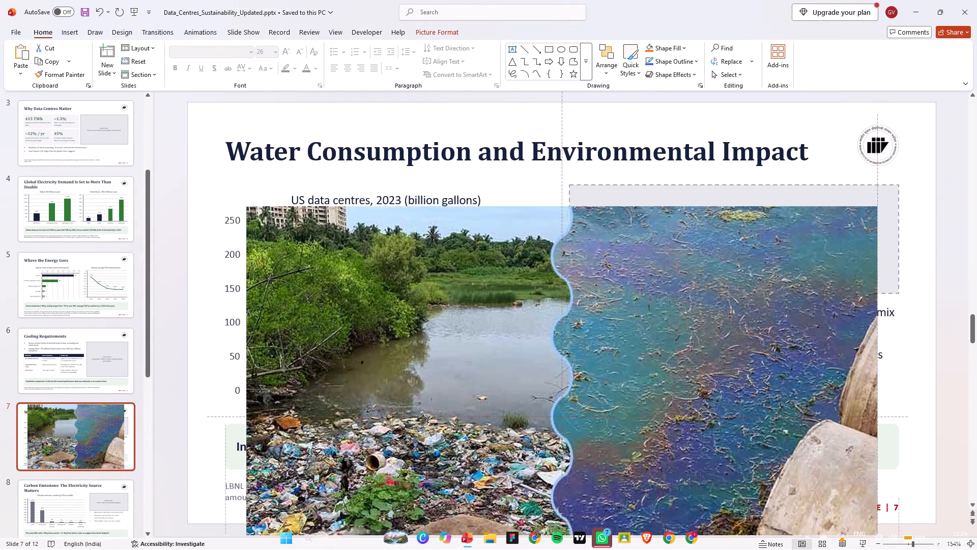
pyautogui.moveTo(726, 457); pyautogui.dragTo(712, 360)
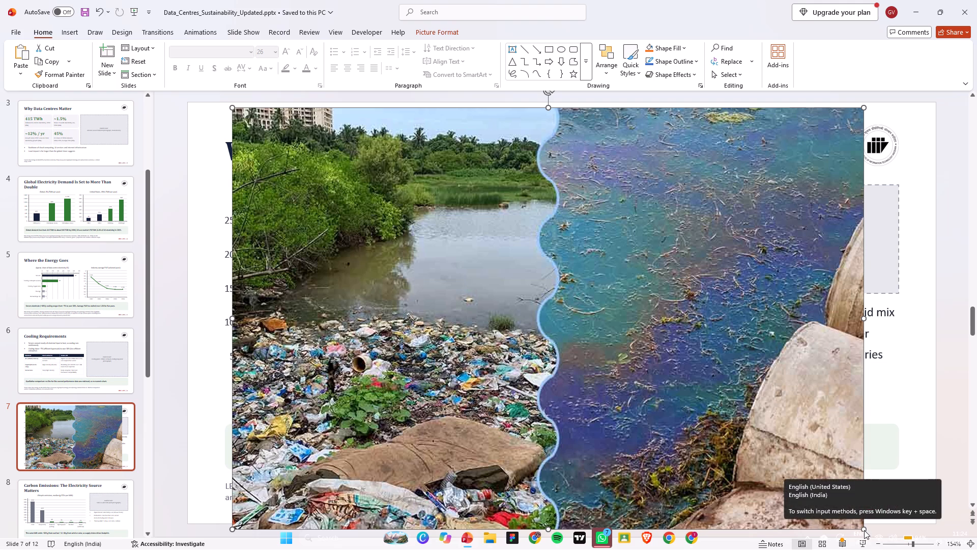
pyautogui.moveTo(791, 489); pyautogui.dragTo(745, 432)
pyautogui.moveTo(717, 434); pyautogui.dragTo(724, 395)
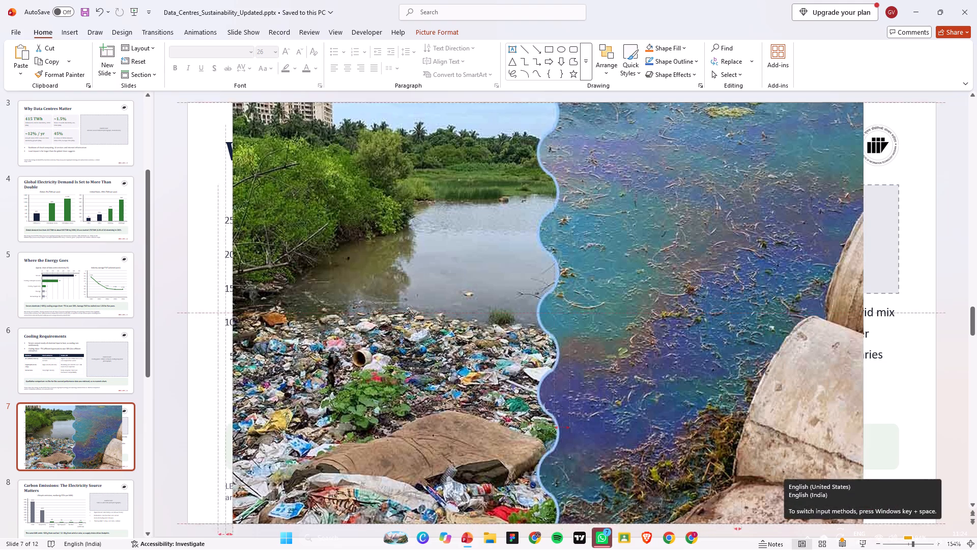
pyautogui.moveTo(724, 395); pyautogui.dragTo(744, 306)
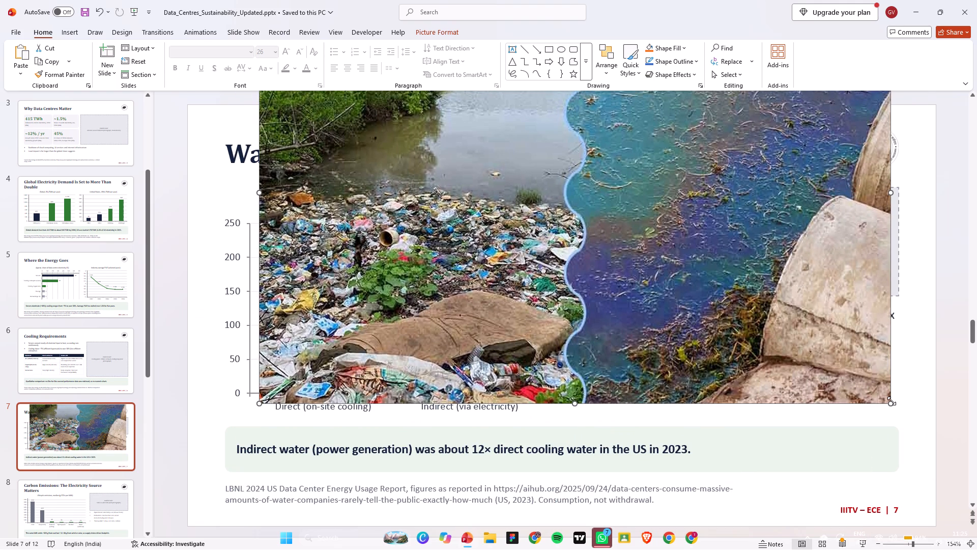
# Shrink the river picture proportionally to the photo slot's height and align it with the slot's top-left corner.
pyautogui.moveTo(892, 401); pyautogui.dragTo(675, 236)
pyautogui.moveTo(549, 169); pyautogui.dragTo(784, 375)
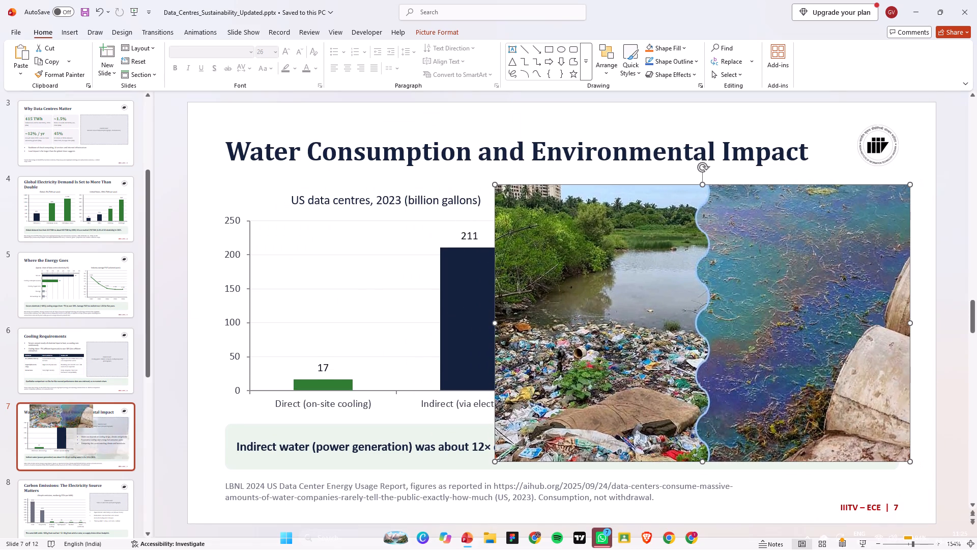
pyautogui.moveTo(913, 462); pyautogui.dragTo(637, 313)
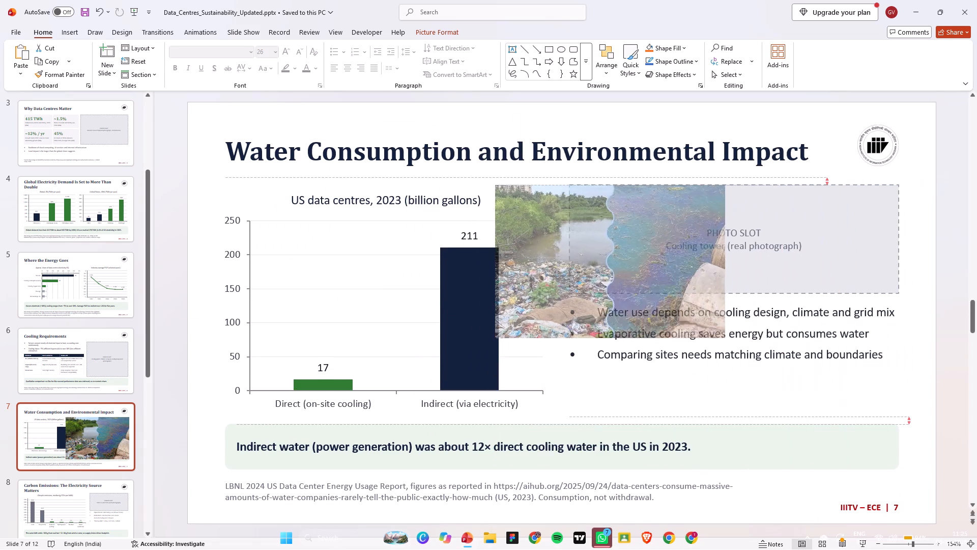
pyautogui.moveTo(637, 313); pyautogui.dragTo(597, 290)
pyautogui.moveTo(578, 248); pyautogui.dragTo(682, 251)
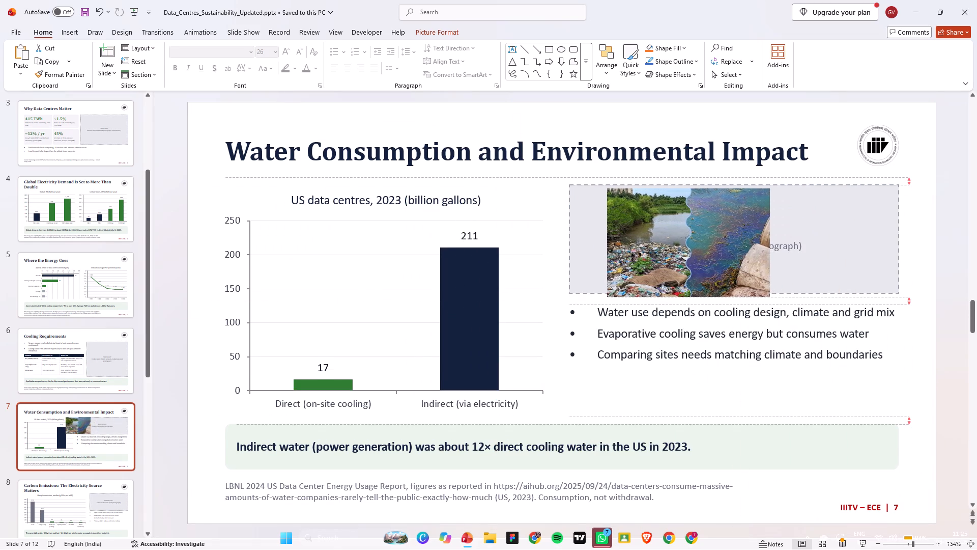
pyautogui.moveTo(682, 251); pyautogui.dragTo(653, 244)
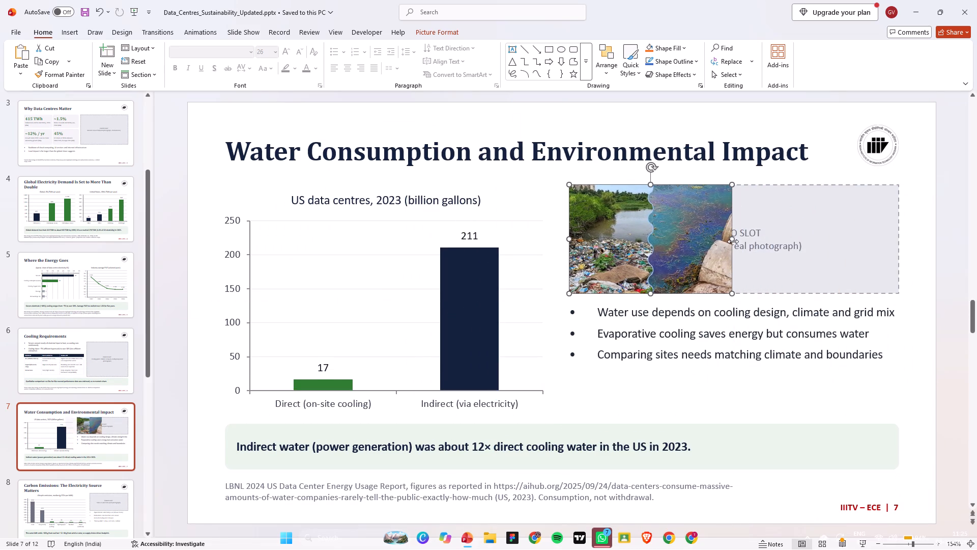
# Enlarge the river picture to nearly the photo slot's width and shift it up so it overlaps the slide title.
pyautogui.moveTo(729, 294); pyautogui.dragTo(767, 313)
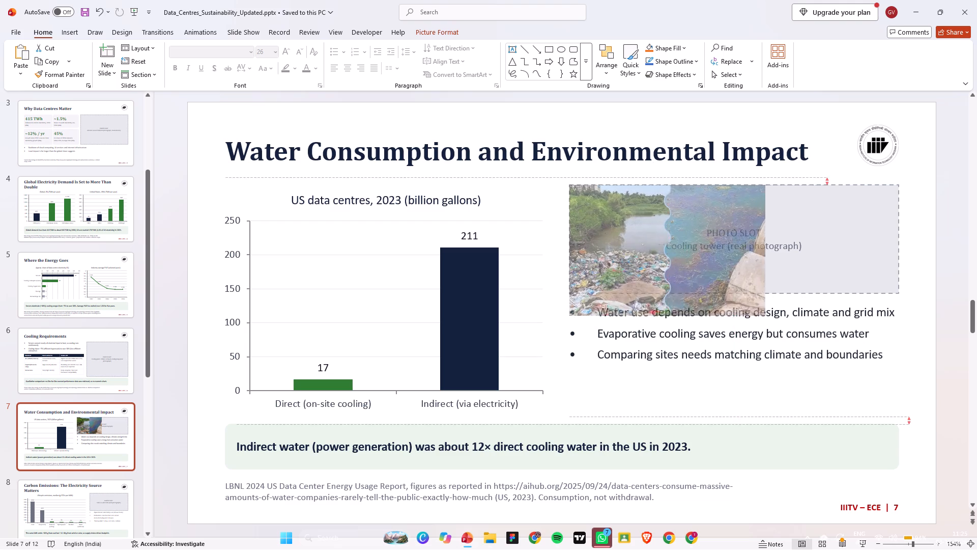
pyautogui.moveTo(767, 313); pyautogui.dragTo(859, 379)
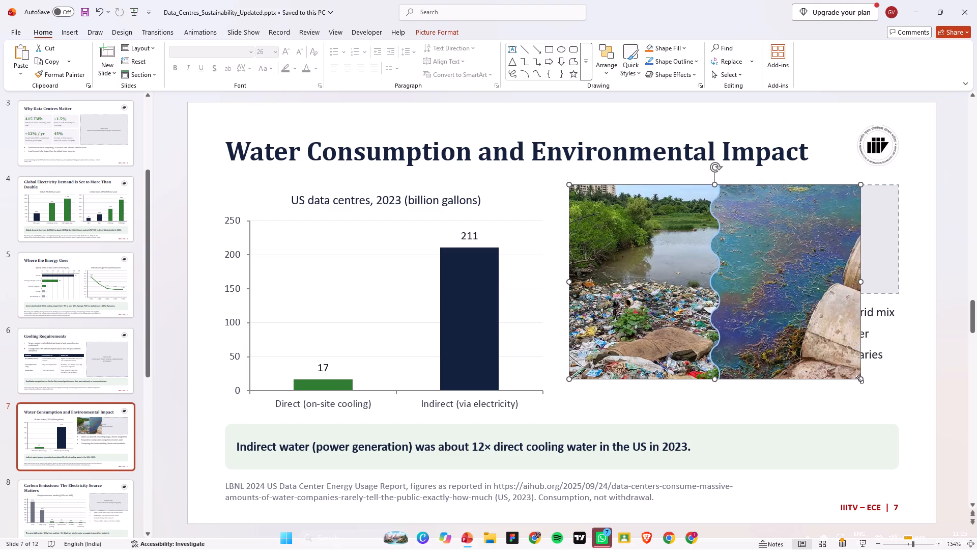
pyautogui.moveTo(717, 264); pyautogui.dragTo(724, 227)
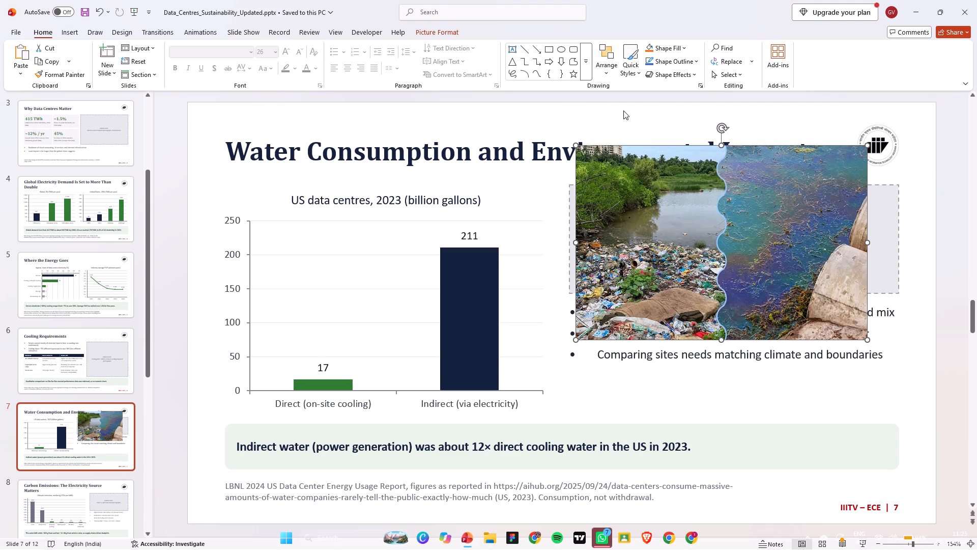
# Crop the river picture's top to the photo slot's upper edge and its bottom to the level of the first bullet.
pyautogui.rightClick(680, 194)
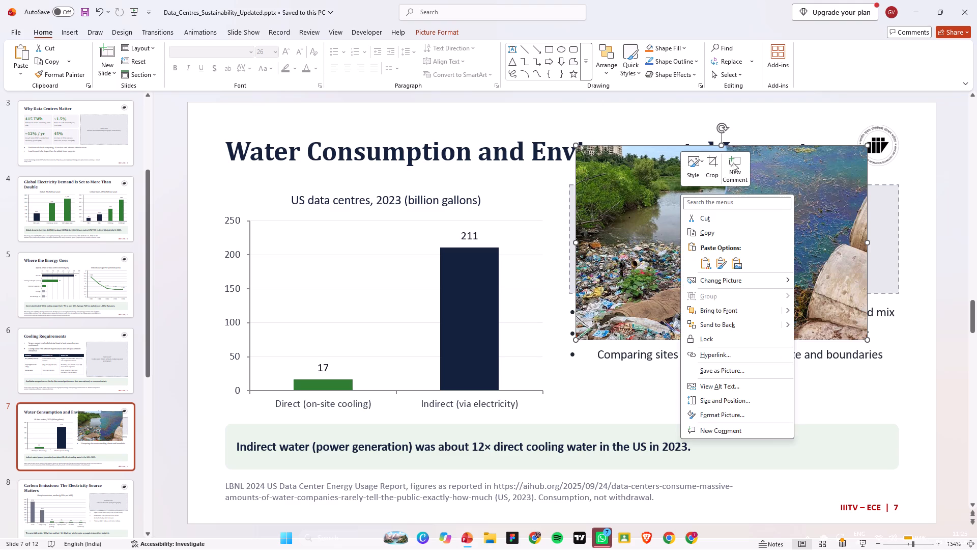
pyautogui.click(715, 164)
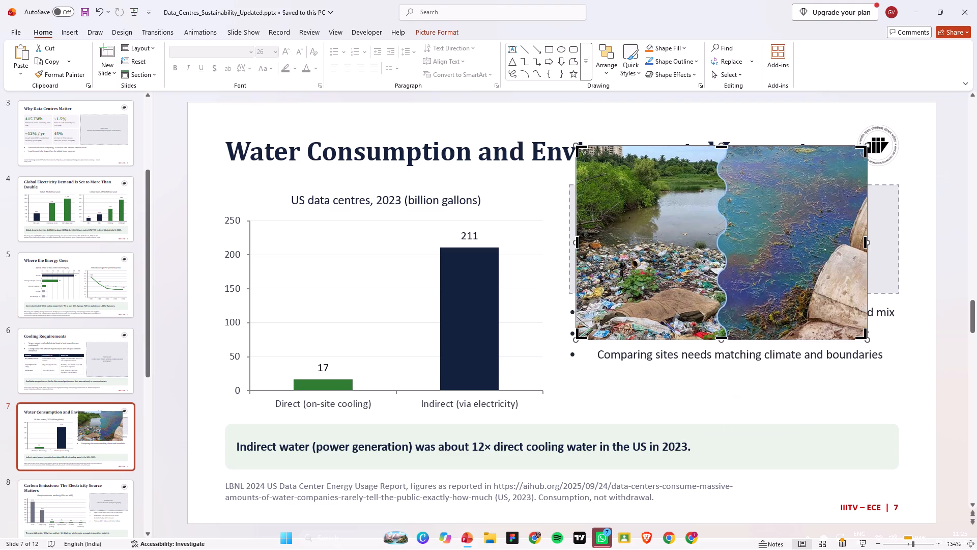
pyautogui.moveTo(724, 148); pyautogui.dragTo(724, 174)
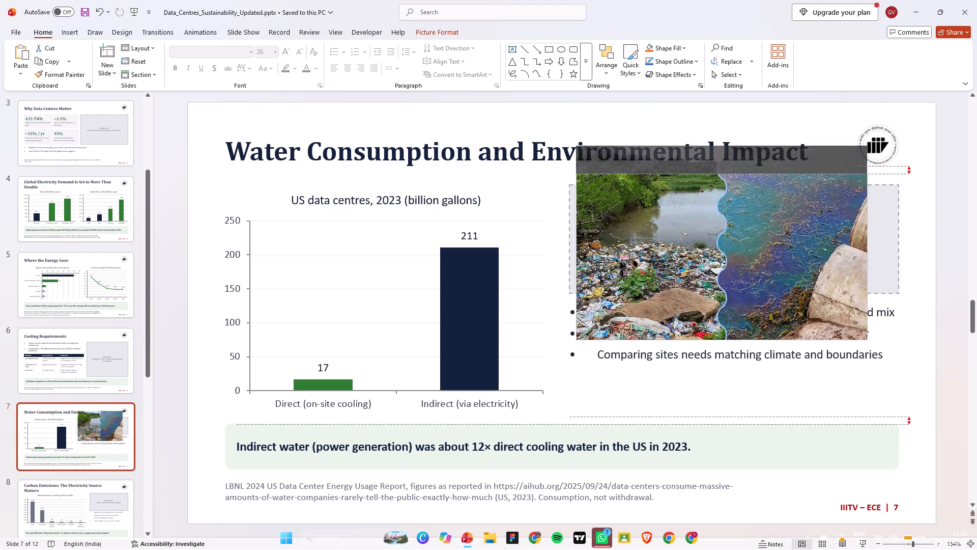
pyautogui.moveTo(724, 174); pyautogui.dragTo(723, 185)
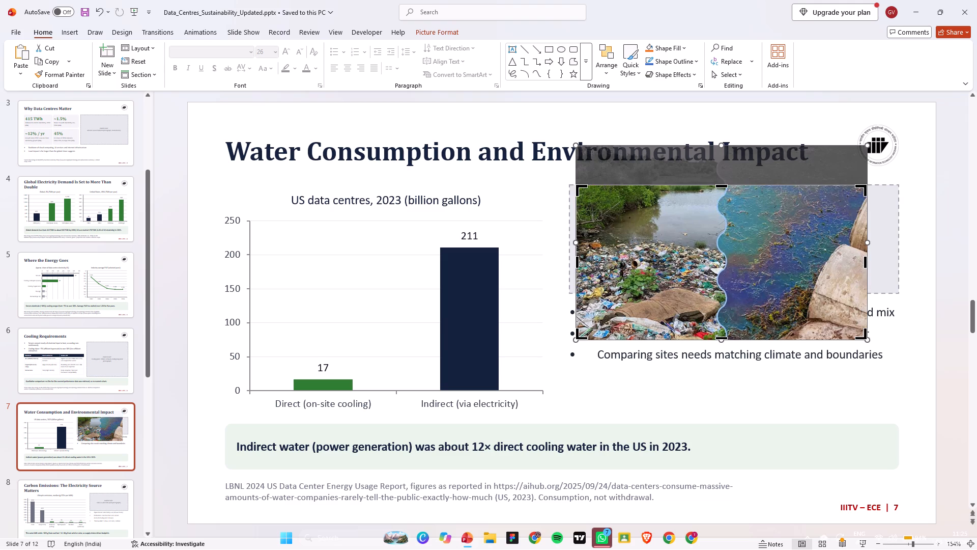
pyautogui.moveTo(721, 338); pyautogui.dragTo(721, 320)
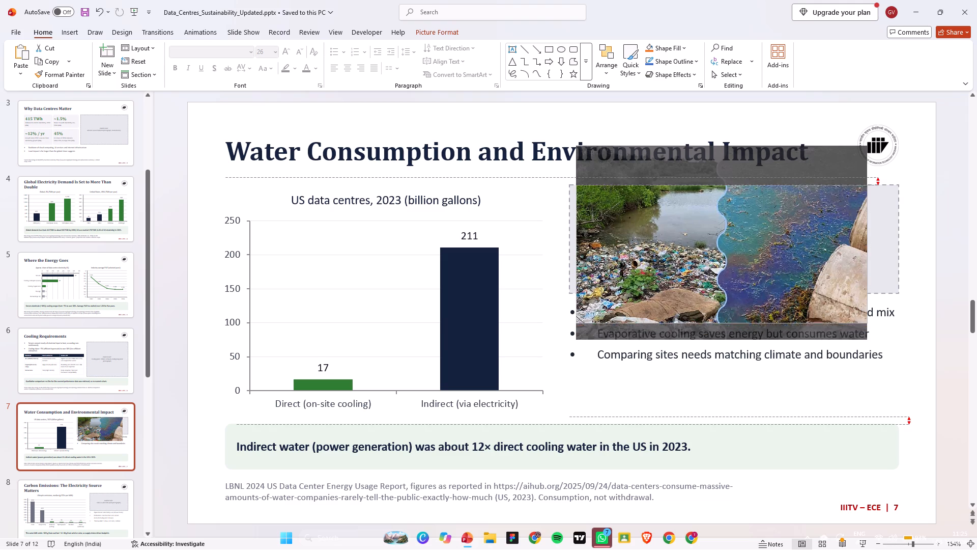
pyautogui.moveTo(721, 320); pyautogui.dragTo(721, 313)
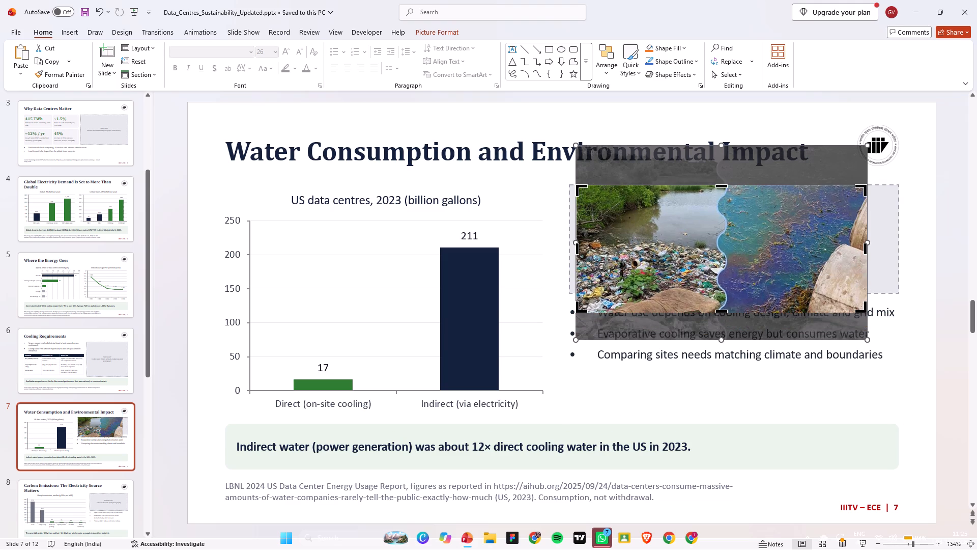
pyautogui.press('Return')
# Align the cropped river picture with the photo slot's top-left corner and resize it to cover the slot exactly, clear of the bullets.
pyautogui.moveTo(728, 261); pyautogui.dragTo(714, 263)
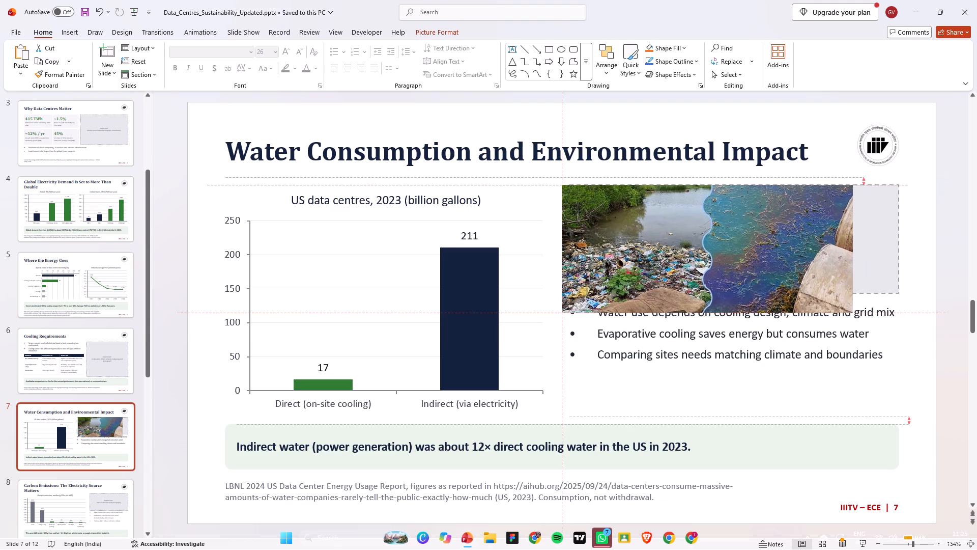
pyautogui.moveTo(714, 263); pyautogui.dragTo(723, 260)
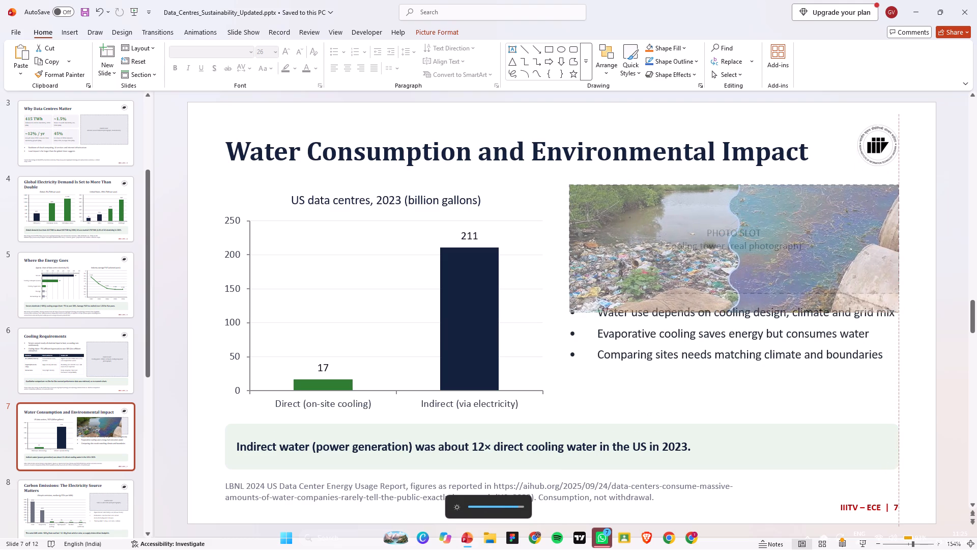
pyautogui.moveTo(736, 310); pyautogui.dragTo(736, 307)
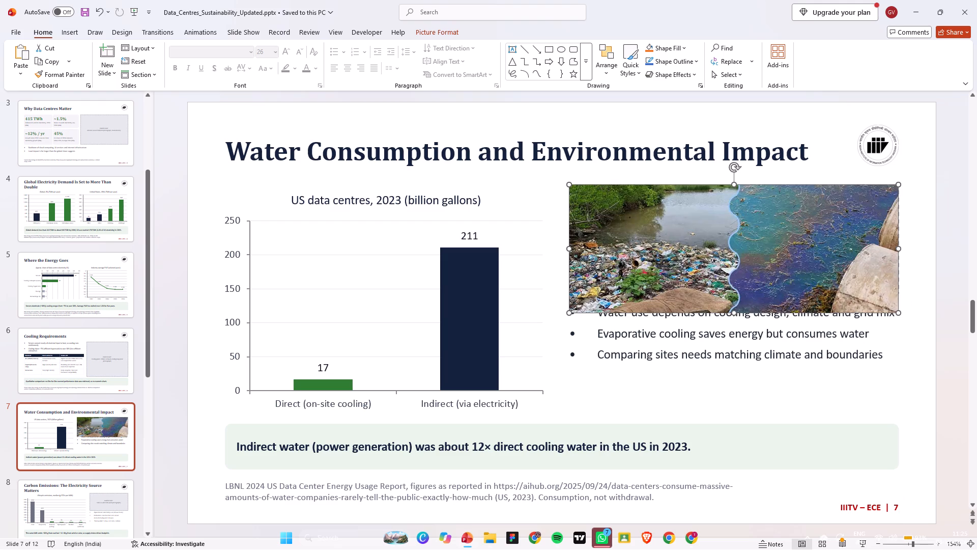
pyautogui.moveTo(736, 307); pyautogui.dragTo(739, 291)
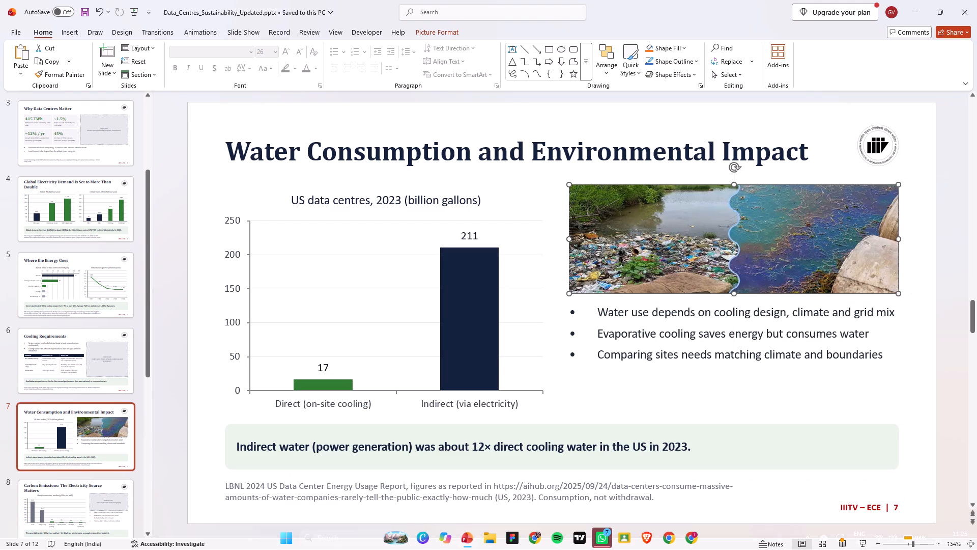
pyautogui.click(964, 304)
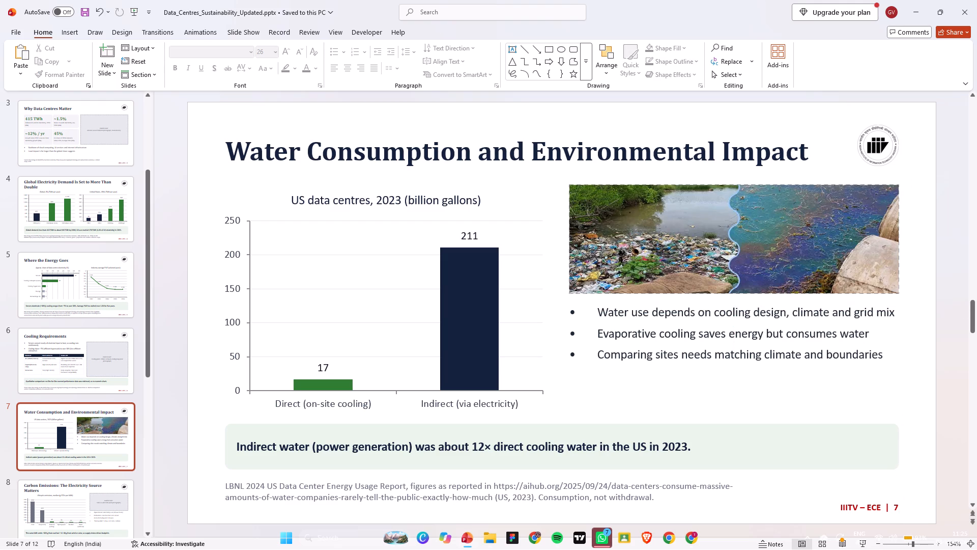
# Look through the slides from Carbon Emissions back to the title slide to check the pictures and remaining photo slots.
pyautogui.press('Up')
pyautogui.press('Down')
pyautogui.press('Down')
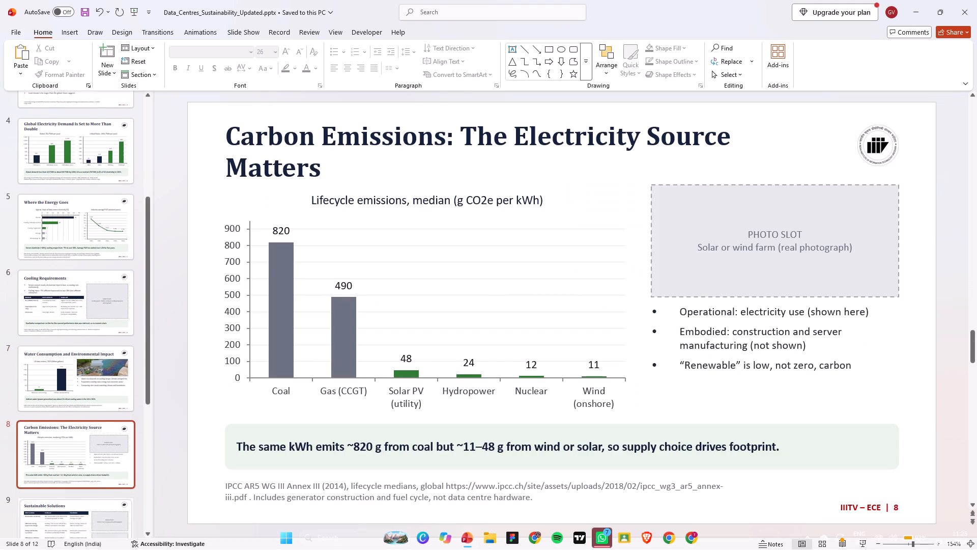
pyautogui.press('Up')
pyautogui.press('Up')
pyautogui.press('Down')
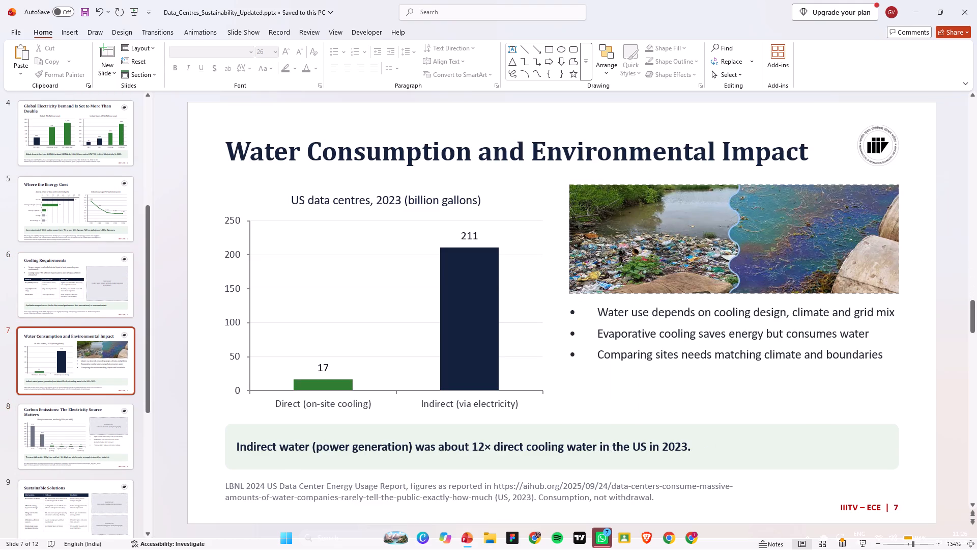
pyautogui.press('Up')
pyautogui.press('Up')
pyautogui.press('Up')
pyautogui.press('Up')
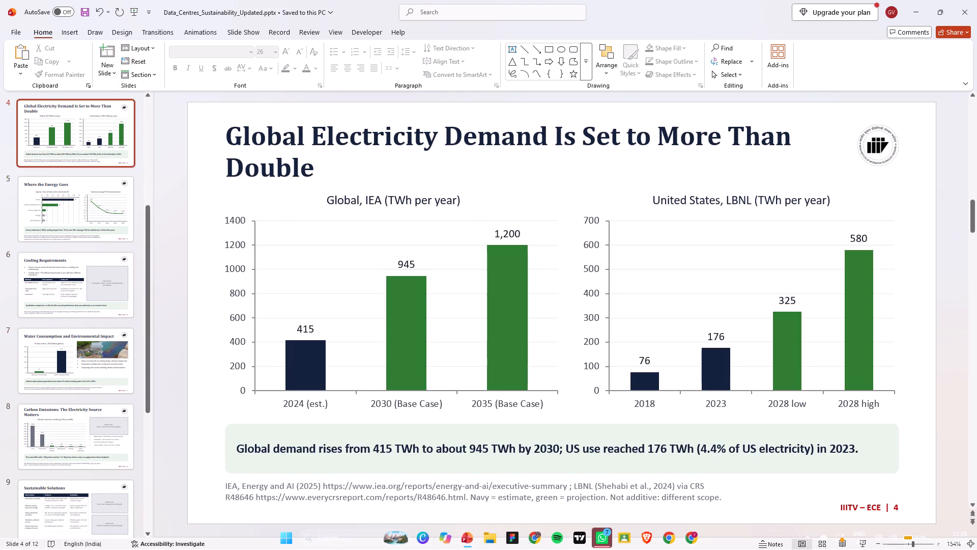
pyautogui.press('Up')
pyautogui.press('Up')
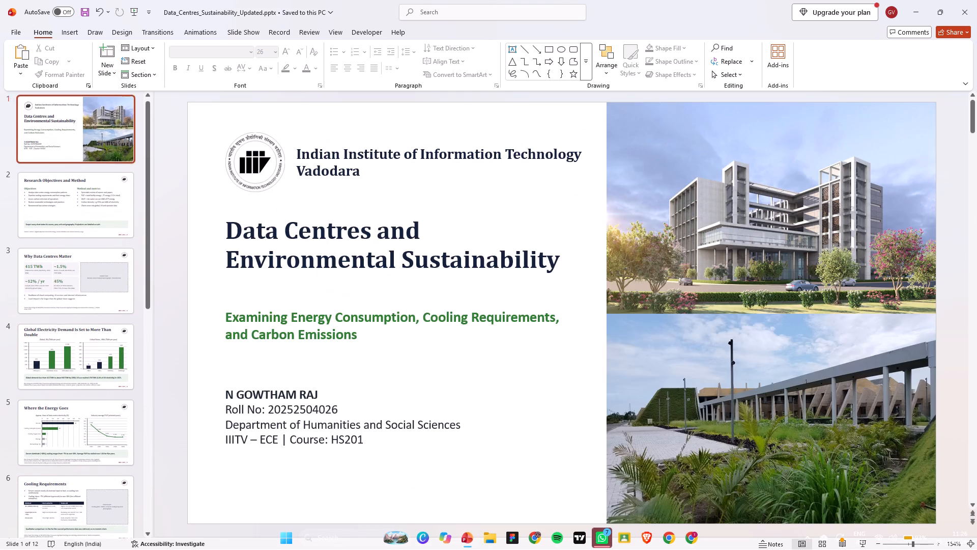
# Delete slide 3, Why Data Centres Matter.
pyautogui.press('Down')
pyautogui.press('Down')
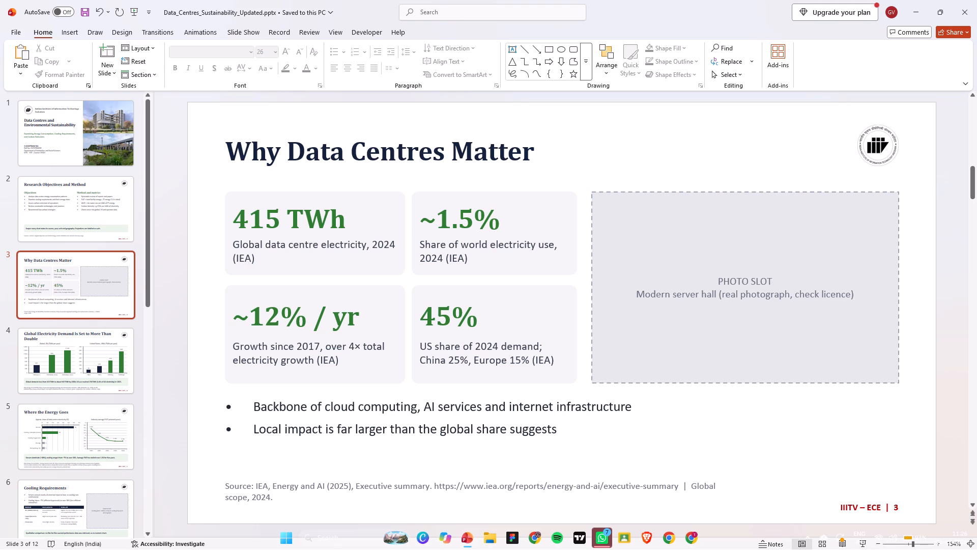
pyautogui.press('Delete')
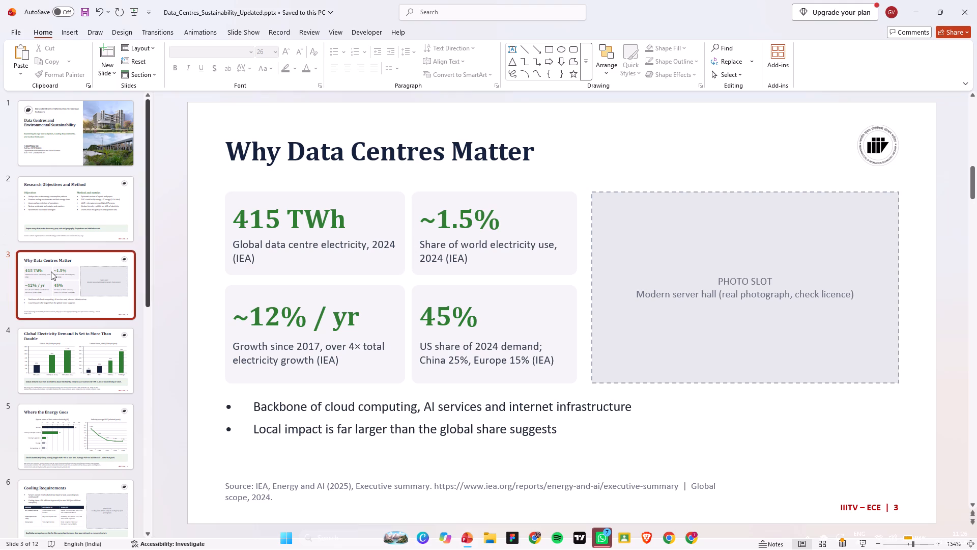
pyautogui.click(51, 271)
pyautogui.press('Delete')
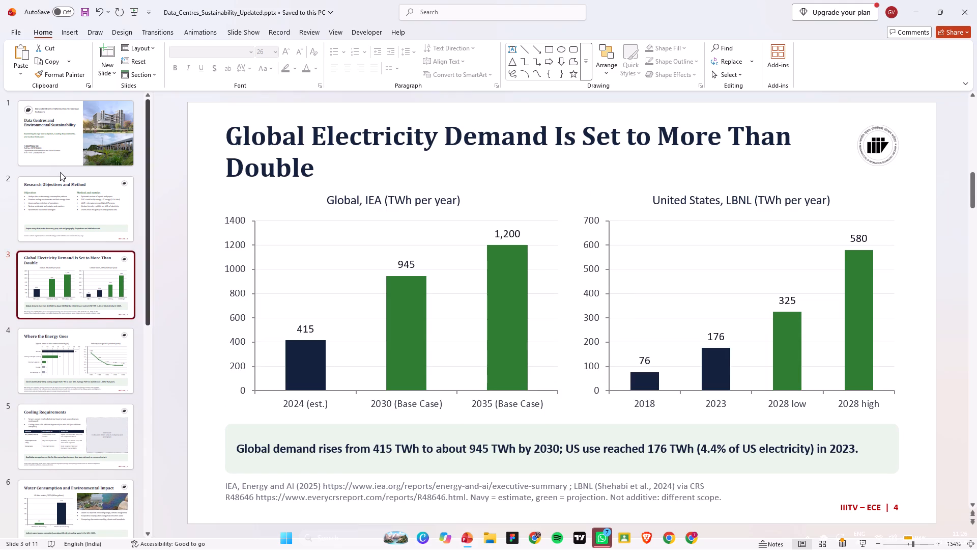
# Review the slides from the title slide through to the Carbon Emissions slide, looking for the next photo slot to fill.
pyautogui.click(55, 139)
pyautogui.press('Right')
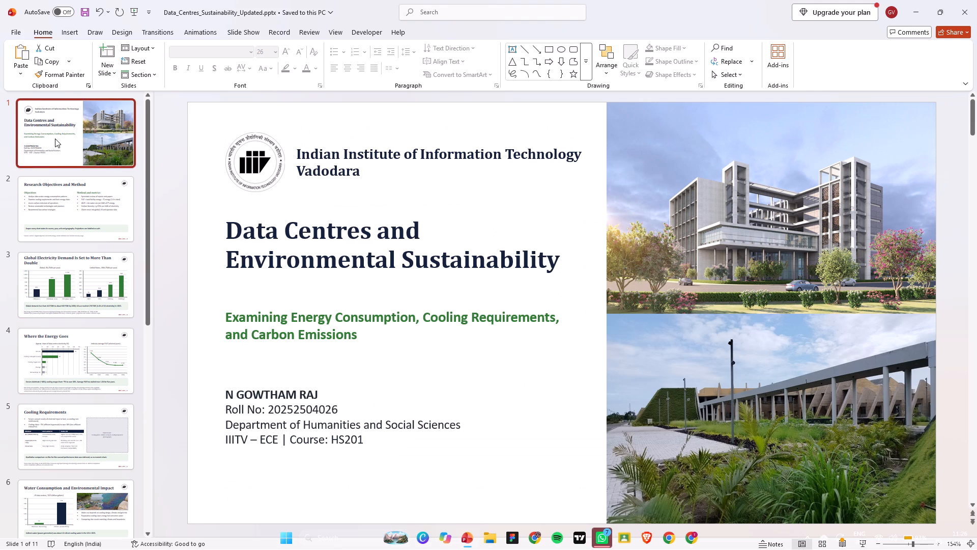
pyautogui.press('Down')
pyautogui.press('Down')
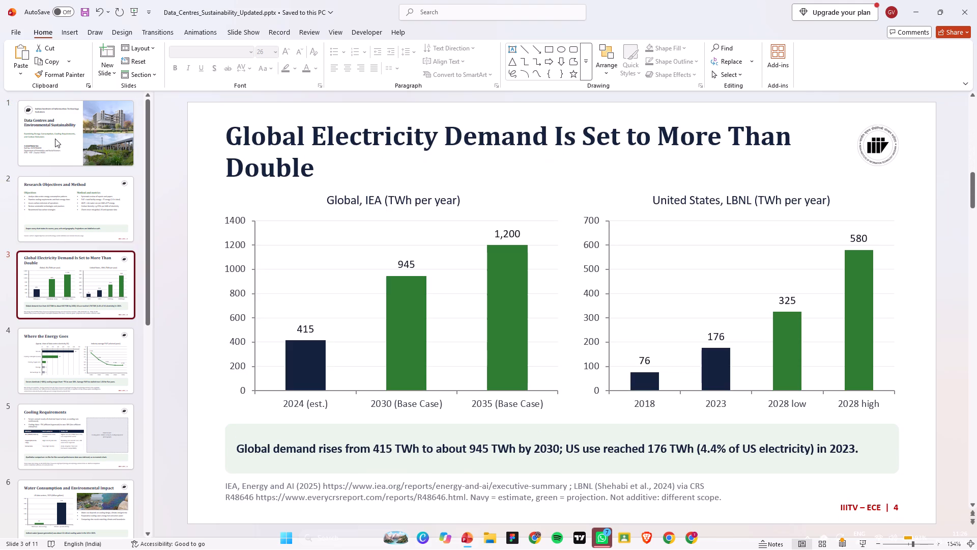
pyautogui.press('Down')
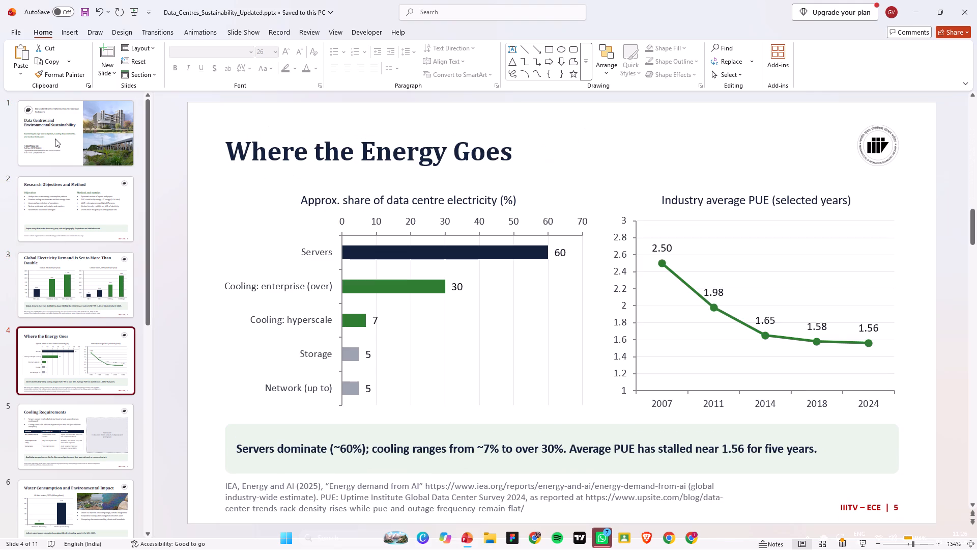
pyautogui.press('Down')
pyautogui.press('Down')
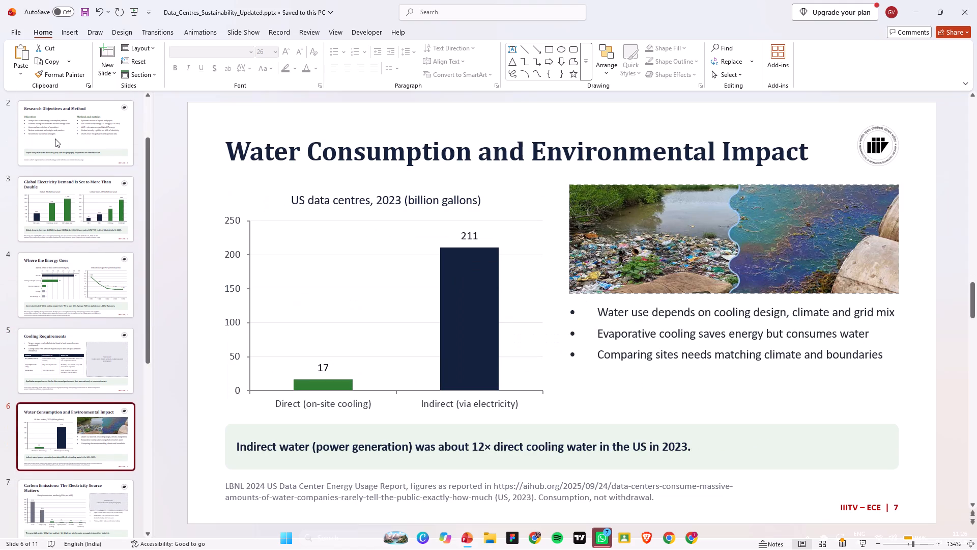
pyautogui.press('Down')
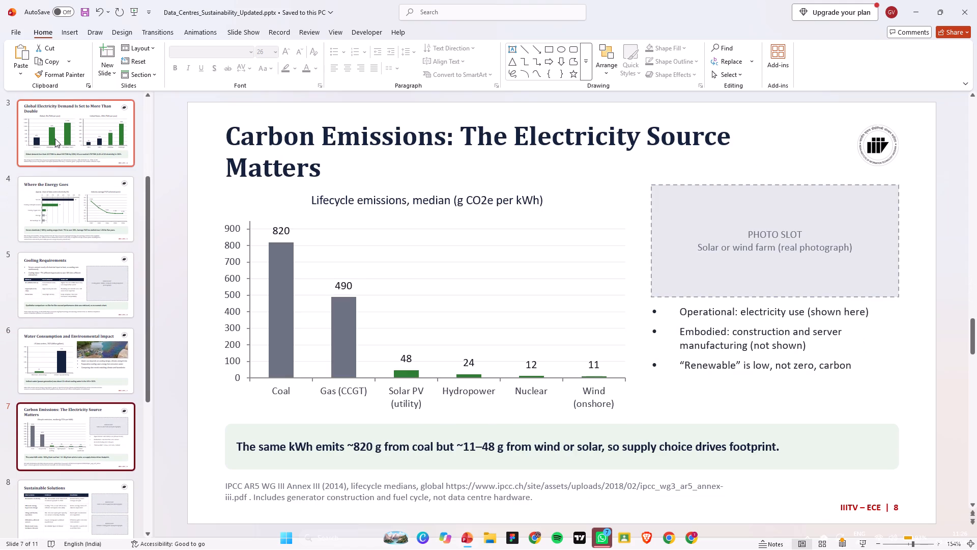
# Copy the full title text of the Carbon Emissions slide.
pyautogui.click(266, 137)
pyautogui.hotkey('ctrl', 'a')
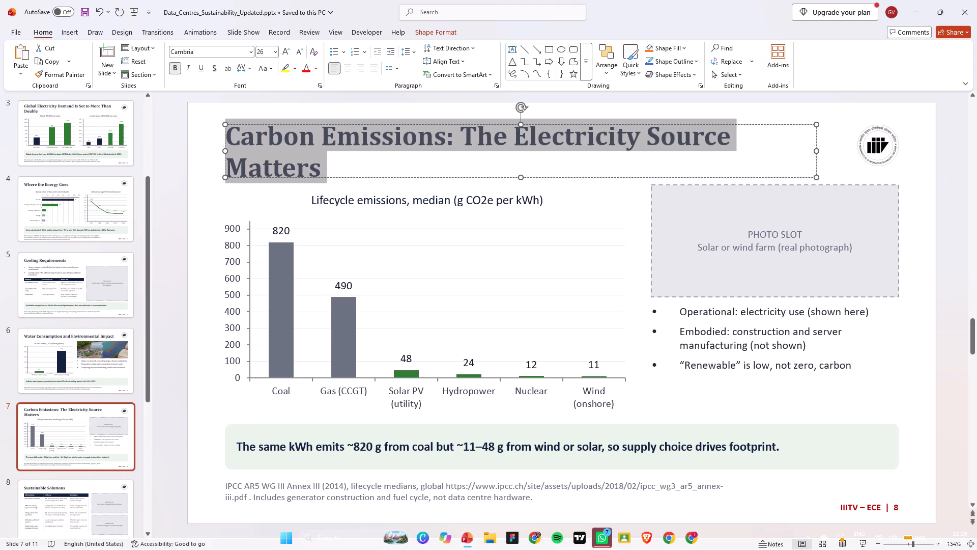
pyautogui.hotkey('ctrl', 'c')
pyautogui.click(196, 191)
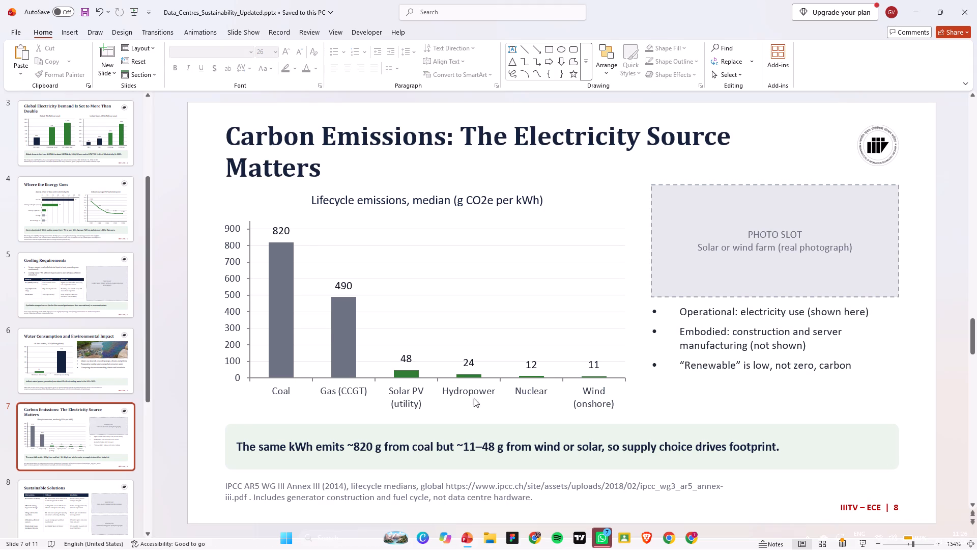
# Switch to Chrome and search Google Images for "Carbon Emissions: The Electricity Source Matters" in place of the water query.
pyautogui.click(693, 538)
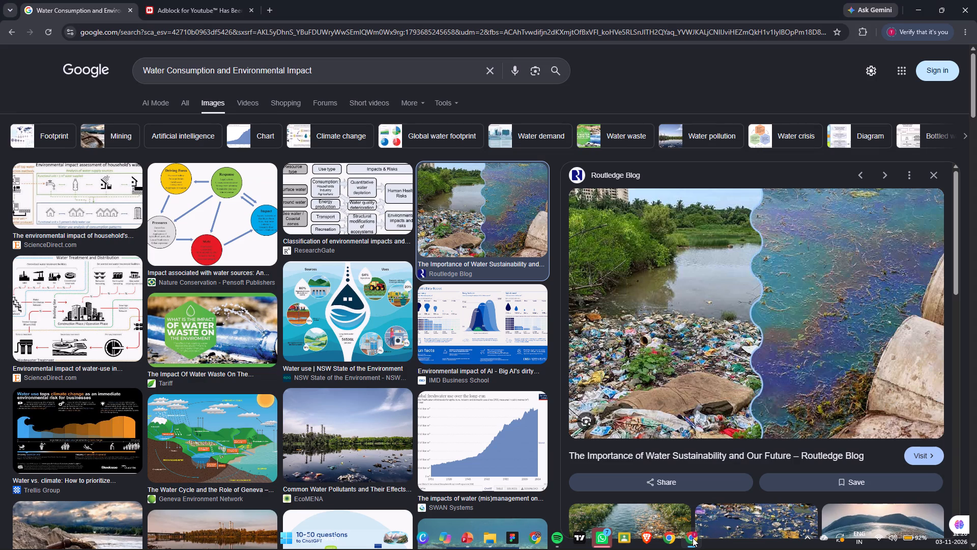
pyautogui.click(346, 75)
pyautogui.hotkey('ctrl', 'a')
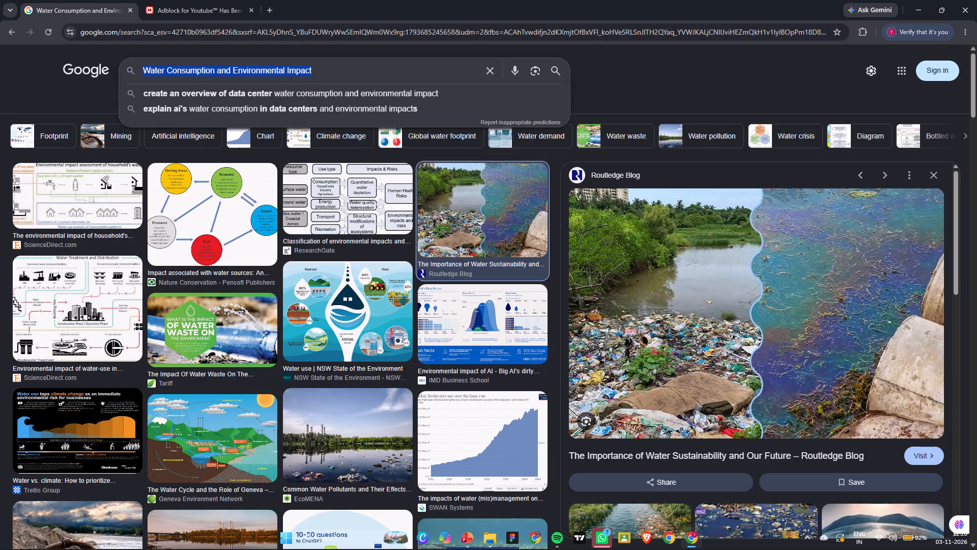
pyautogui.hotkey('ctrl', 'v')
pyautogui.press('Return')
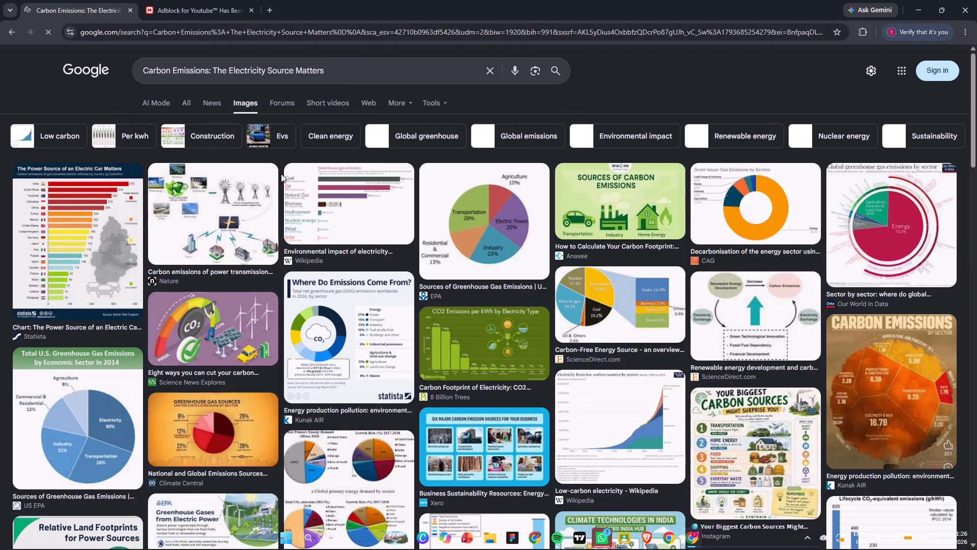
# Browse the image results for a picture suited to the Carbon Emissions slide's photo slot.
pyautogui.scroll(-2, 604, 430)
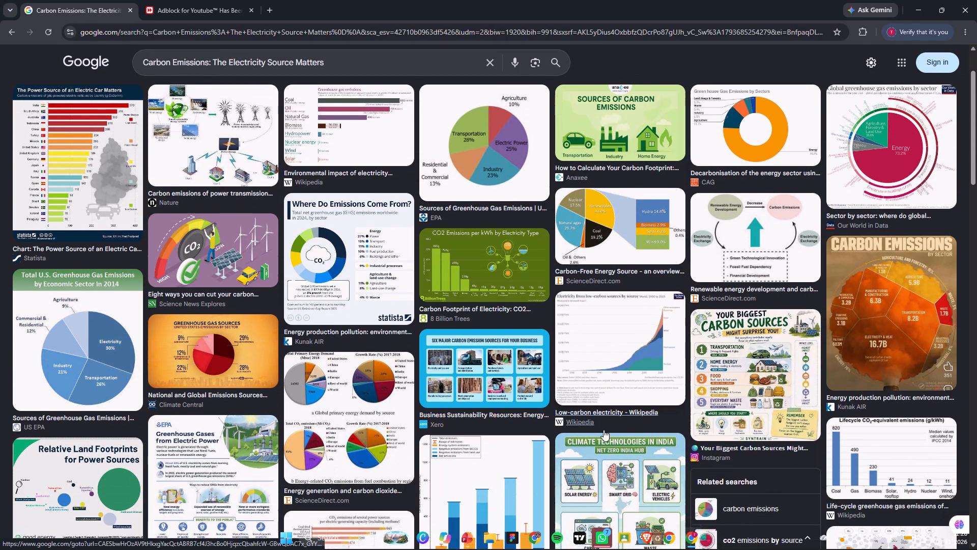
pyautogui.scroll(-2, 604, 430)
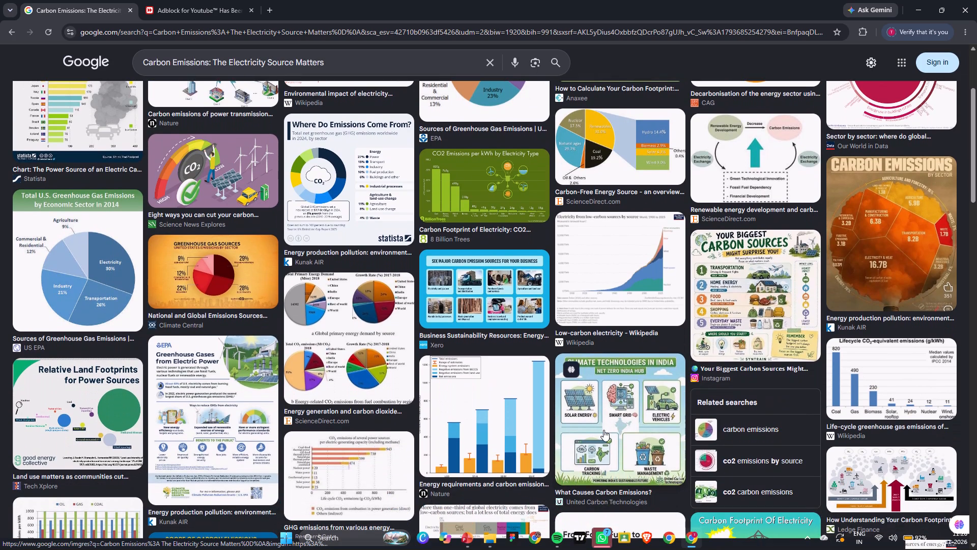
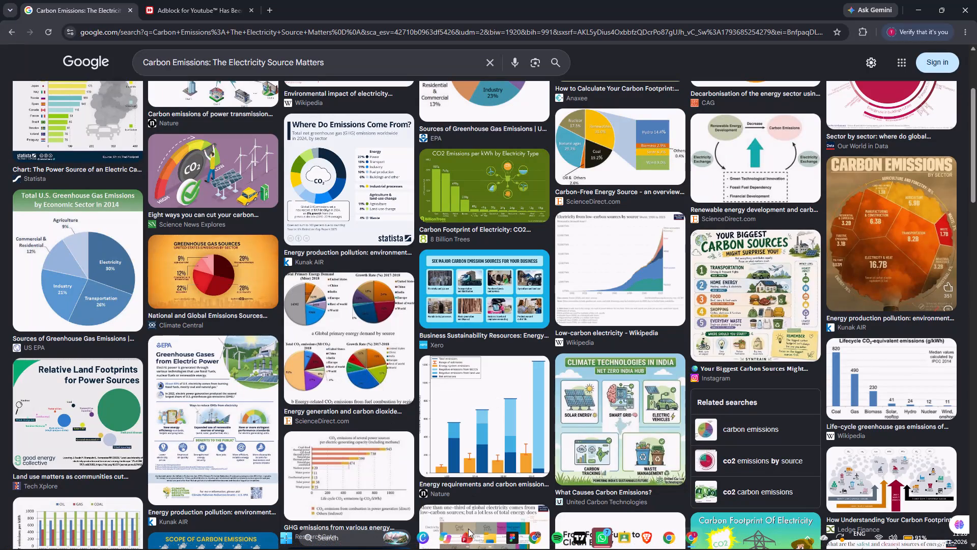
# Switch back to PowerPoint and review the slides from Carbon Emissions through References and back, checking which photo slots remain empty.
pyautogui.click(467, 549)
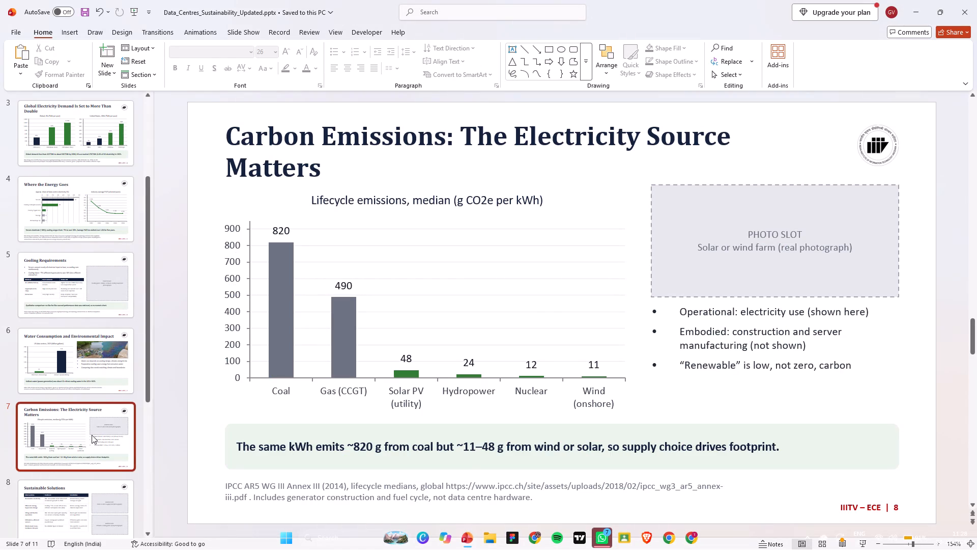
pyautogui.press('Down')
pyautogui.press('Right')
pyautogui.press('Down')
pyautogui.press('Right')
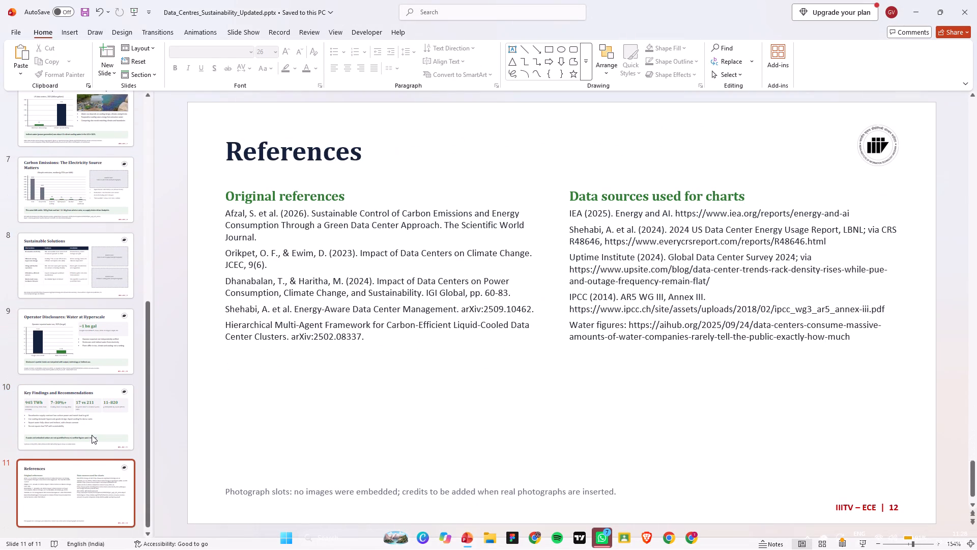
pyautogui.press('Right')
pyautogui.press('Right')
pyautogui.press('Left')
pyautogui.press('Left')
pyautogui.press('Left')
pyautogui.press('Left')
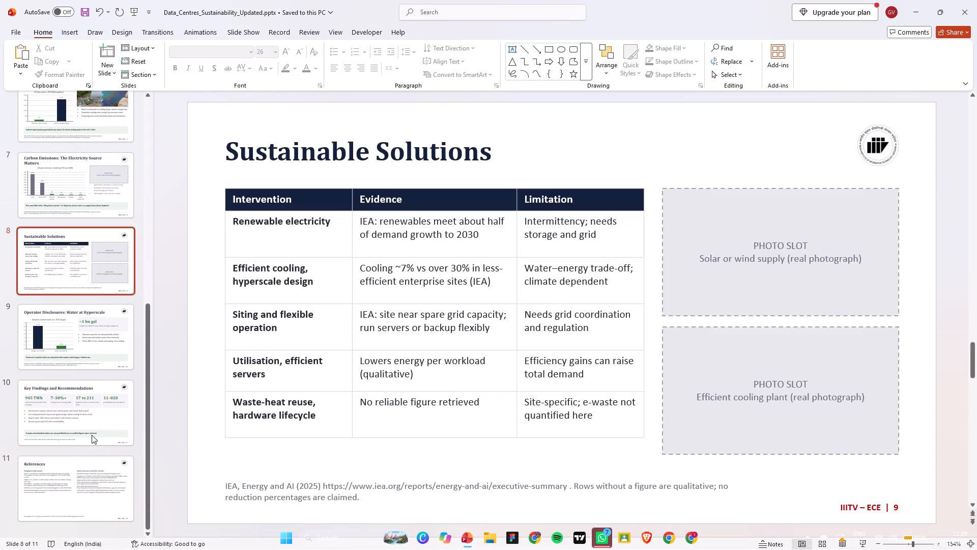
pyautogui.press('Left')
pyautogui.press('Right')
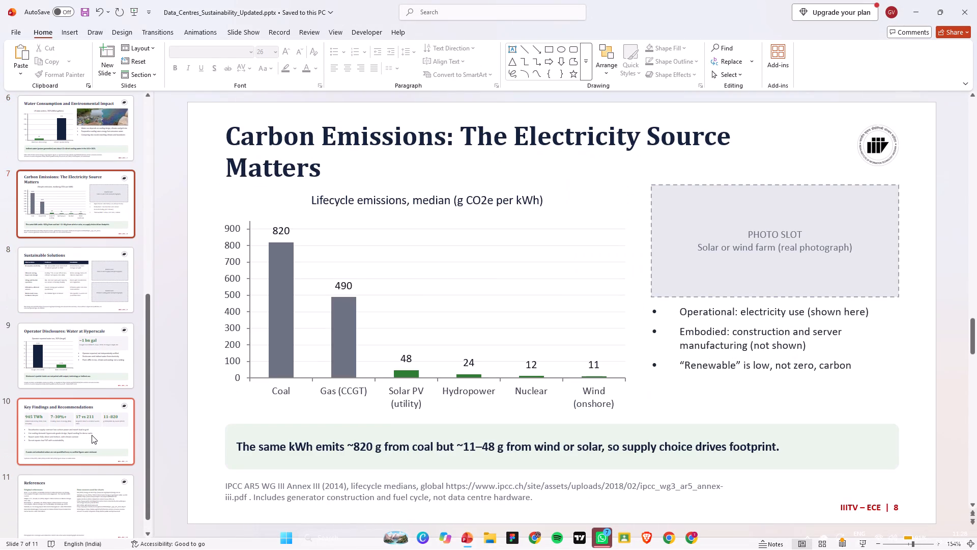
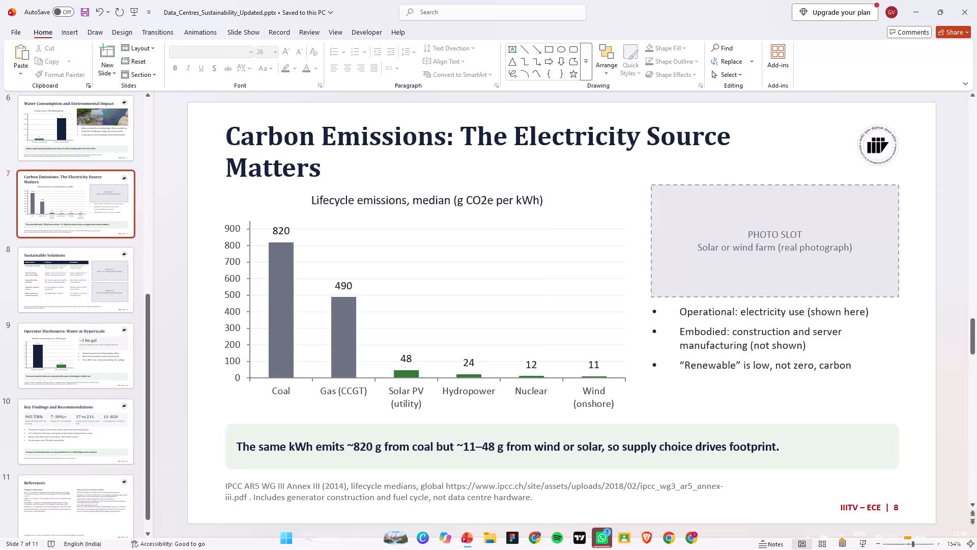
# Review the whole deck from the title slide through References for empty photo slots, ending on the Carbon Emissions slide.
pyautogui.scroll(1, 332, 286)
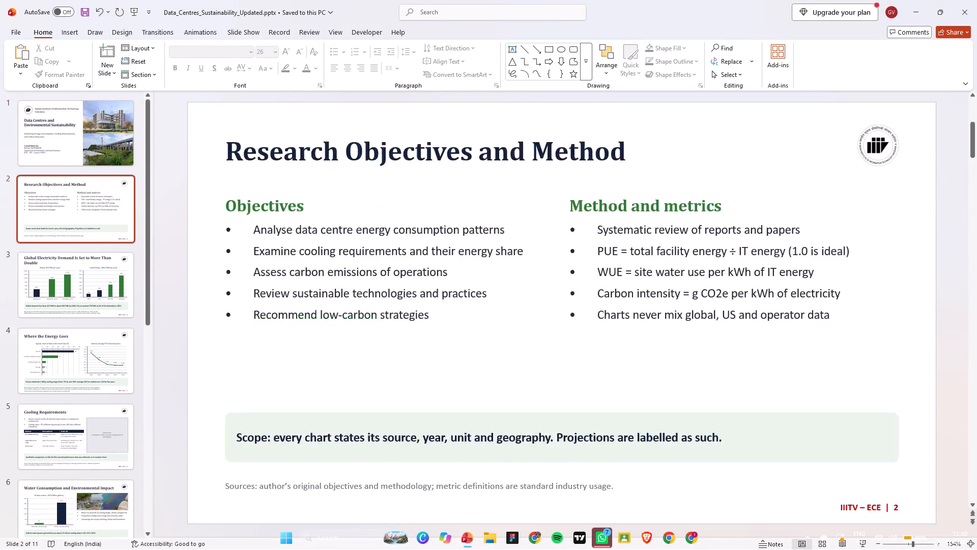
pyautogui.scroll(1, 332, 286)
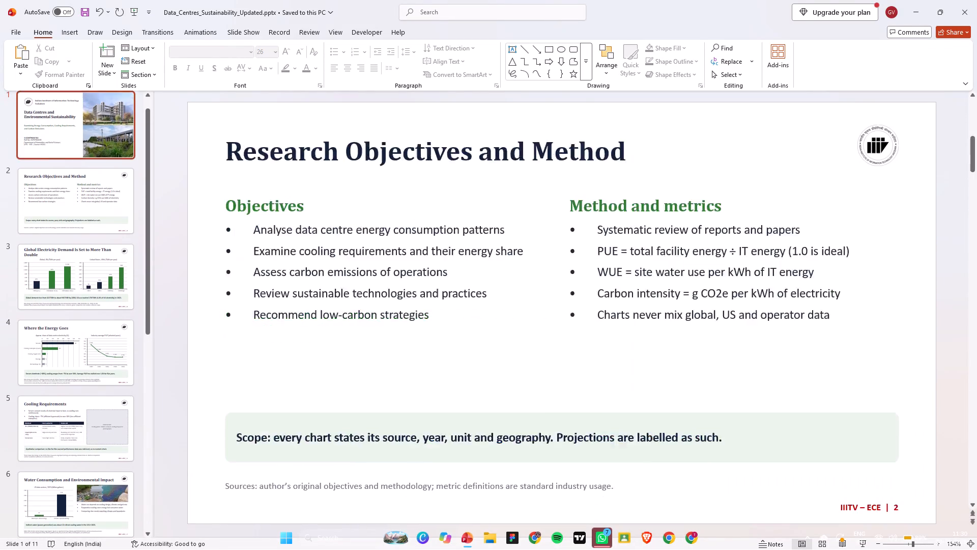
pyautogui.scroll(1, 332, 286)
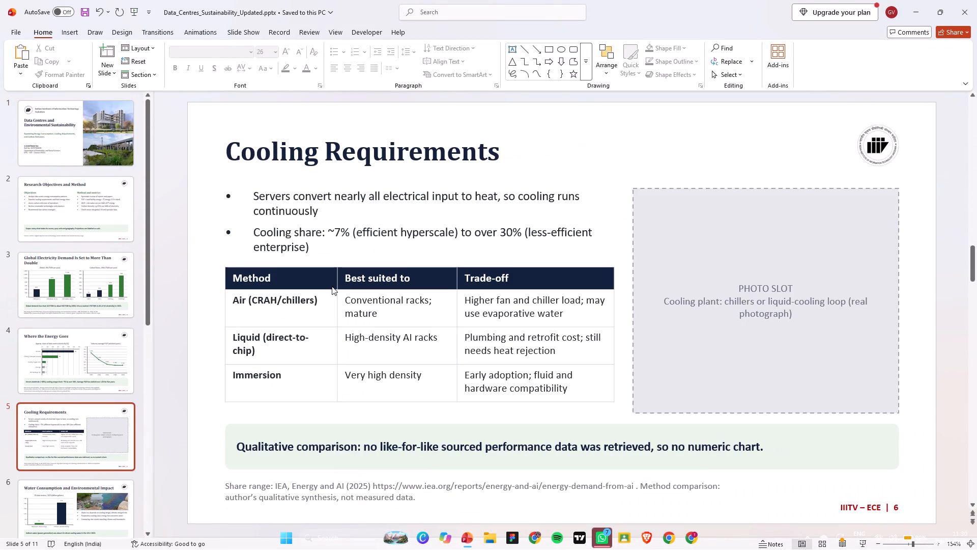
pyautogui.scroll(2, 332, 286)
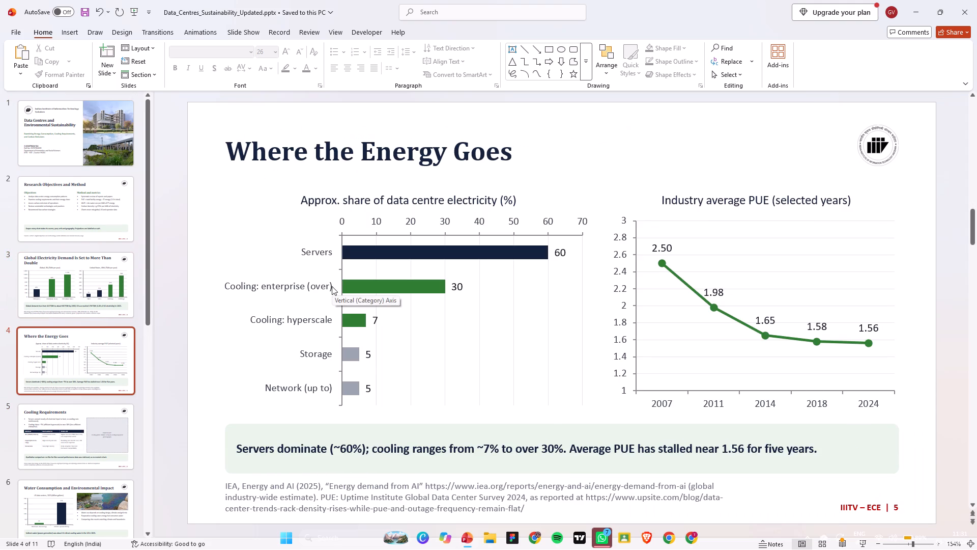
pyautogui.scroll(-1, 332, 286)
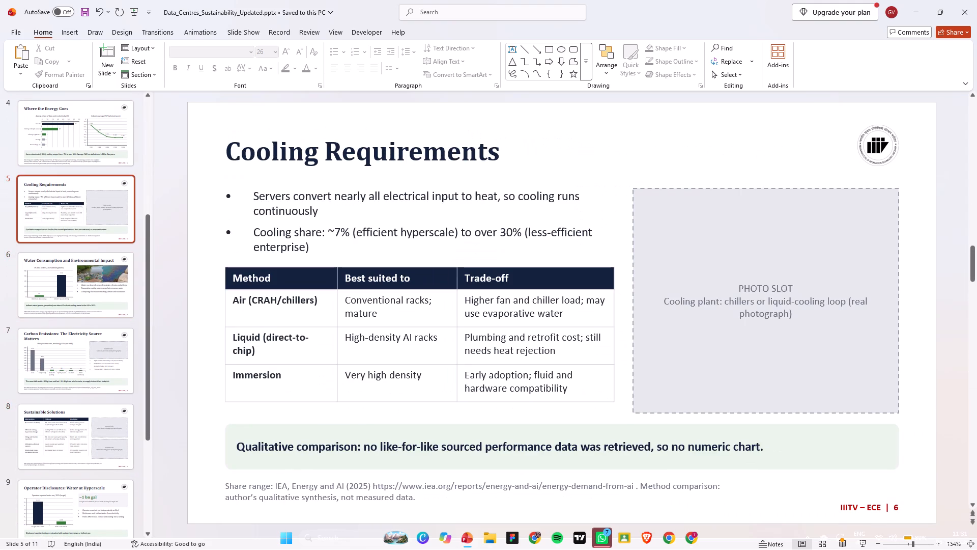
pyautogui.scroll(-2, 332, 286)
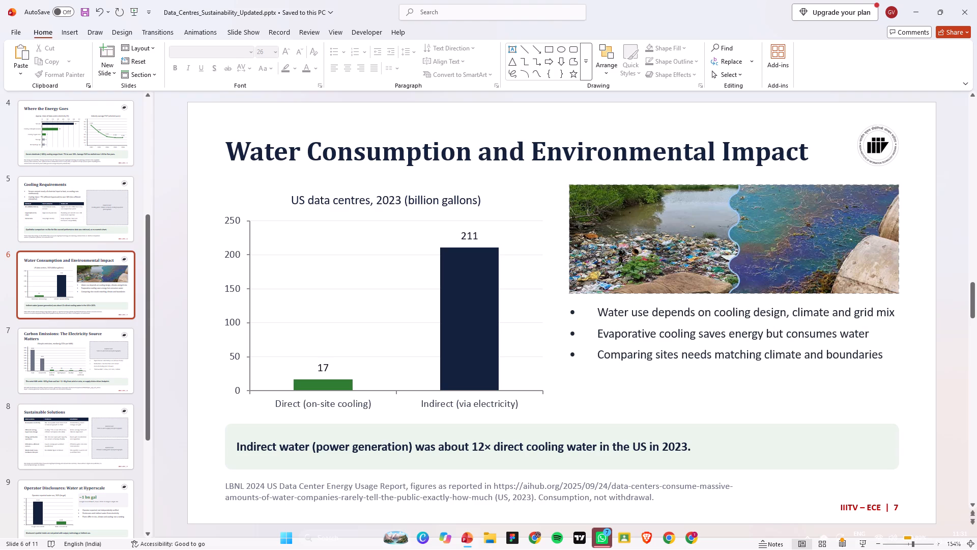
pyautogui.press('Up')
pyautogui.press('Up')
pyautogui.press('Up')
pyautogui.press('Up')
pyautogui.press('Up')
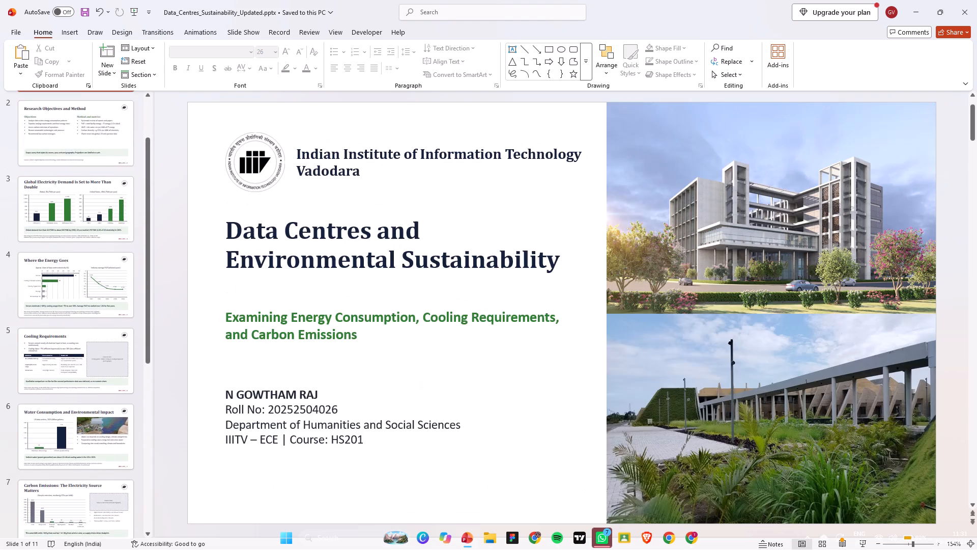
pyautogui.press('Up')
pyautogui.press('Up')
pyautogui.press('Up')
pyautogui.press('Down')
pyautogui.press('Down')
pyautogui.press('Down')
pyautogui.press('Down')
pyautogui.press('Down')
pyautogui.press('Down')
pyautogui.press('Down')
pyautogui.press('Down')
pyautogui.press('Down')
pyautogui.press('Down')
pyautogui.press('Down')
pyautogui.press('Down')
pyautogui.press('Down')
pyautogui.press('Down')
pyautogui.press('Down')
pyautogui.press('Down')
pyautogui.press('Down')
pyautogui.press('Down')
pyautogui.press('Down')
pyautogui.press('Down')
pyautogui.press('Down')
pyautogui.press('Down')
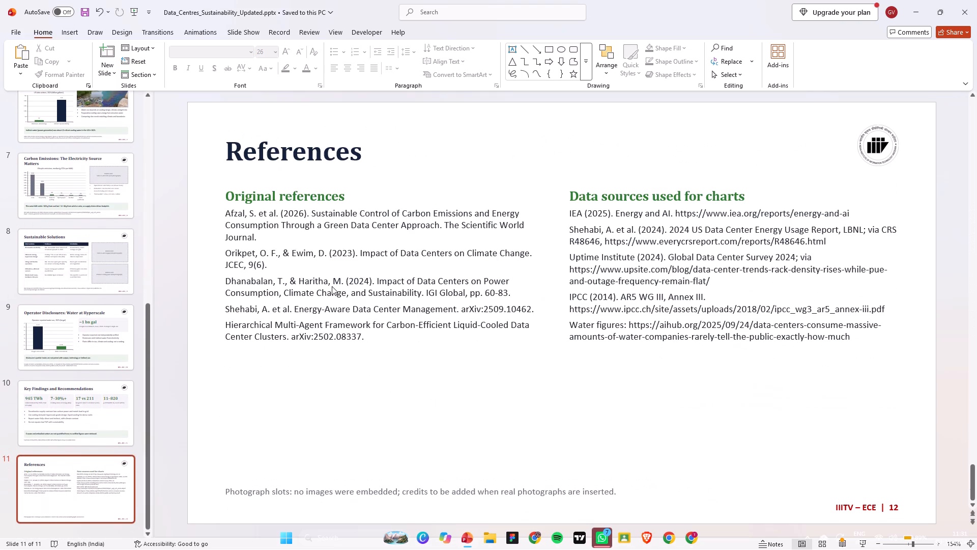
pyautogui.press('Up')
pyautogui.press('Up')
pyautogui.press('Up')
pyautogui.press('Up')
pyautogui.press('Up')
pyautogui.press('Up')
pyautogui.press('Up')
pyautogui.press('Up')
pyautogui.press('Up')
pyautogui.press('Down')
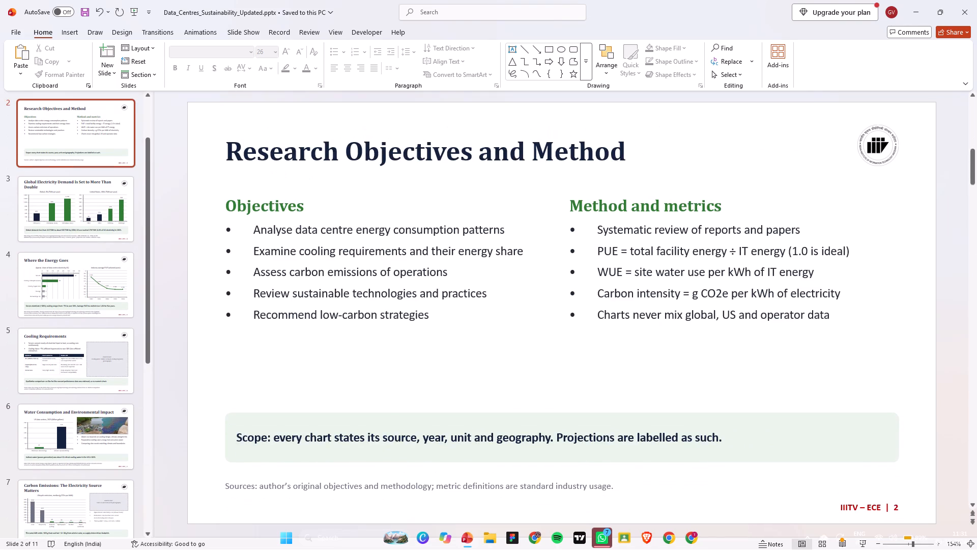
pyautogui.press('Down')
pyautogui.press('Down')
pyautogui.press('Down')
pyautogui.press('Down')
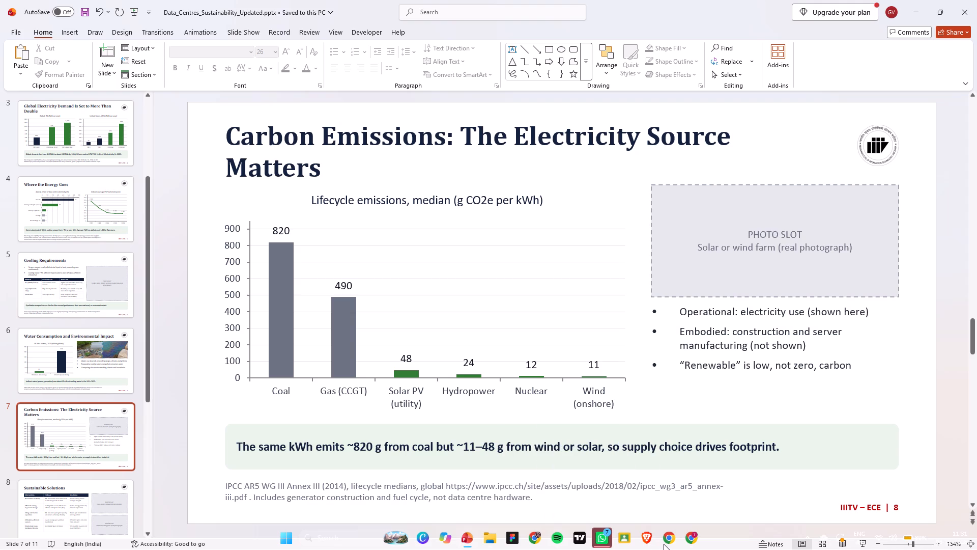
# Switch to Chrome, browse the Carbon Emissions image results and copy the Terrapass photo of the power plant with smoking chimneys.
pyautogui.click(689, 541)
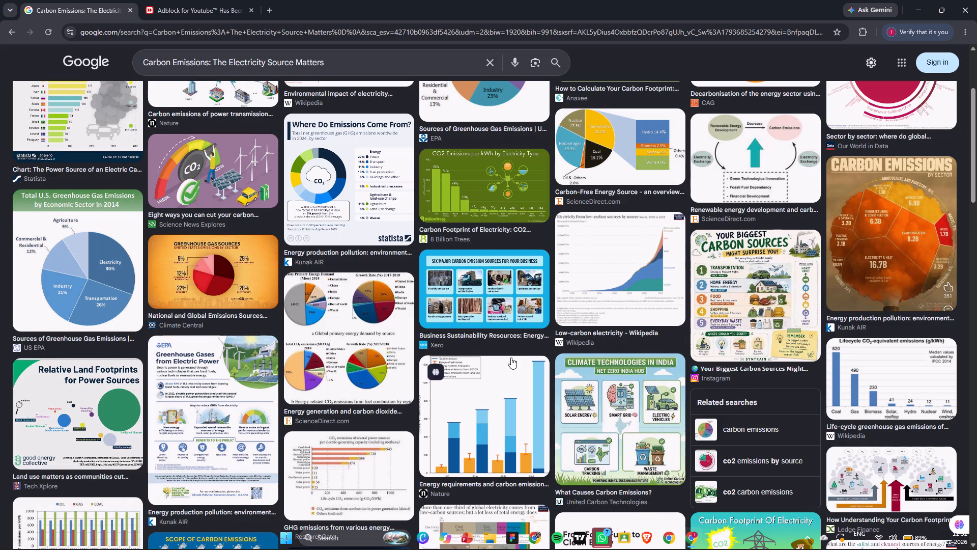
pyautogui.scroll(5, 449, 302)
pyautogui.scroll(-1, 449, 302)
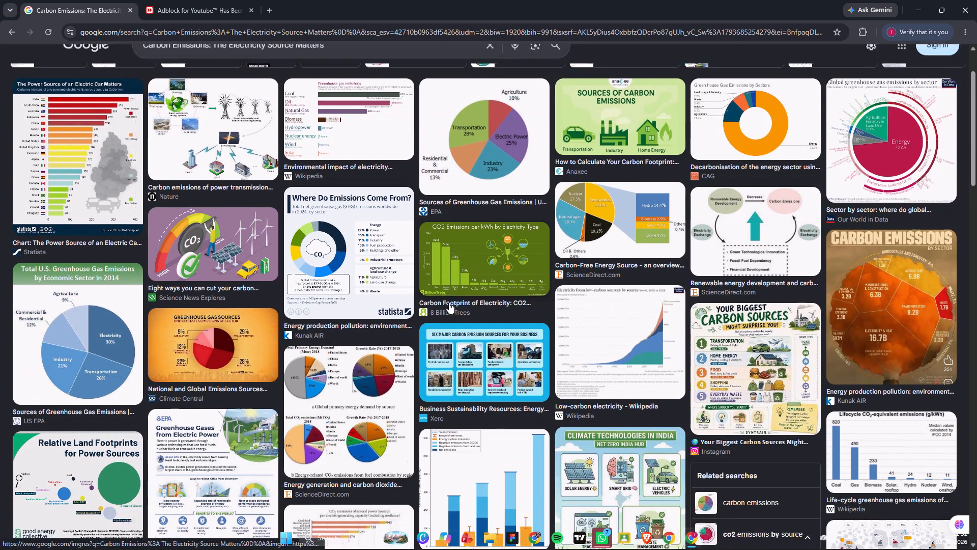
pyautogui.scroll(-5, 449, 302)
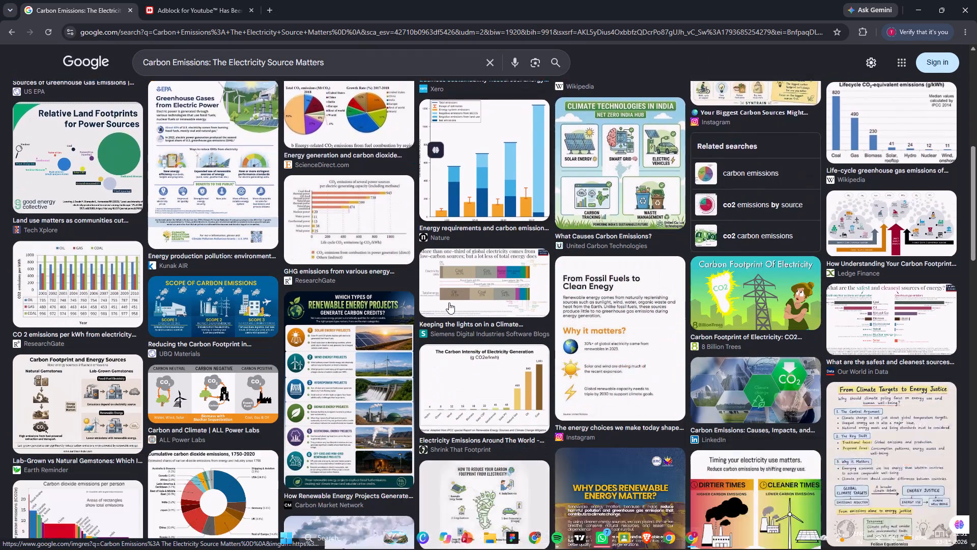
pyautogui.scroll(-3, 449, 302)
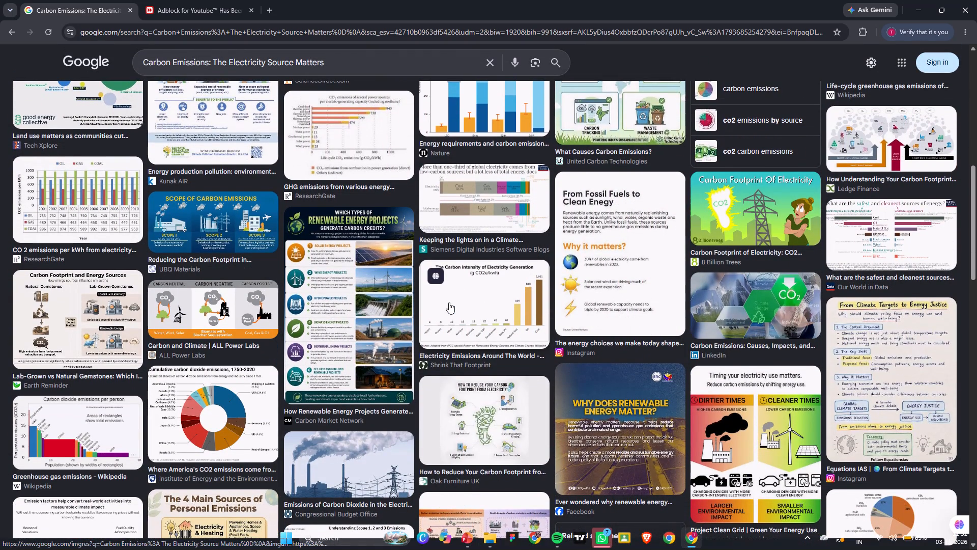
pyautogui.scroll(-5, 449, 302)
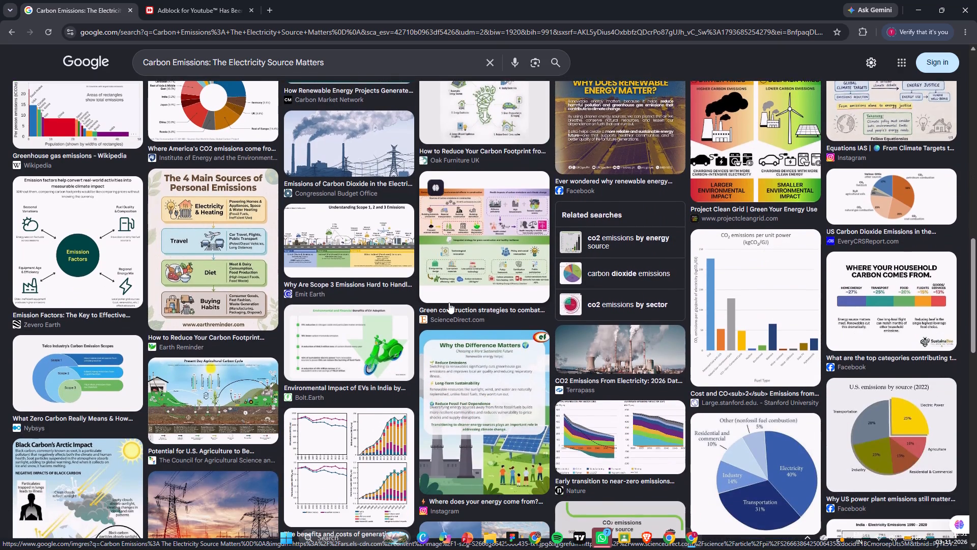
pyautogui.scroll(-2, 449, 302)
pyautogui.click(643, 334)
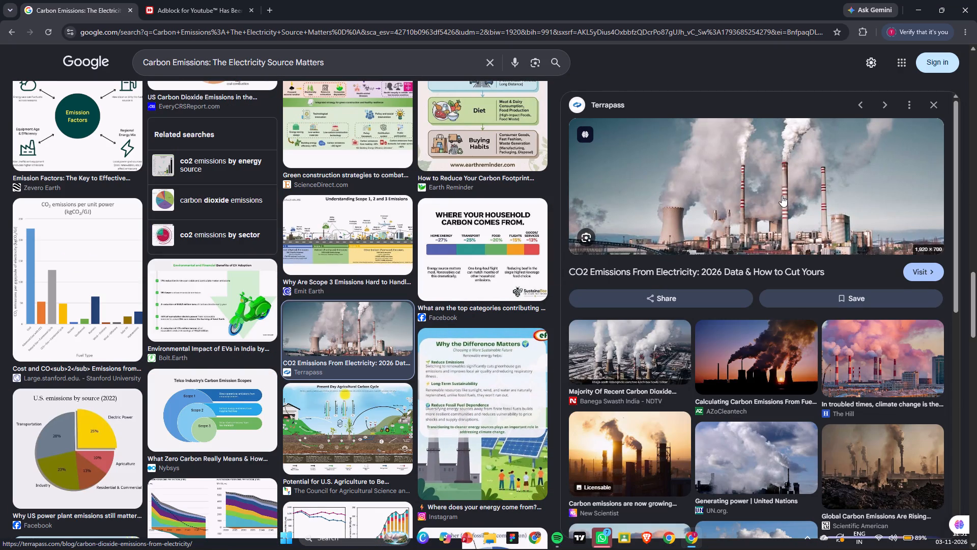
pyautogui.rightClick(782, 196)
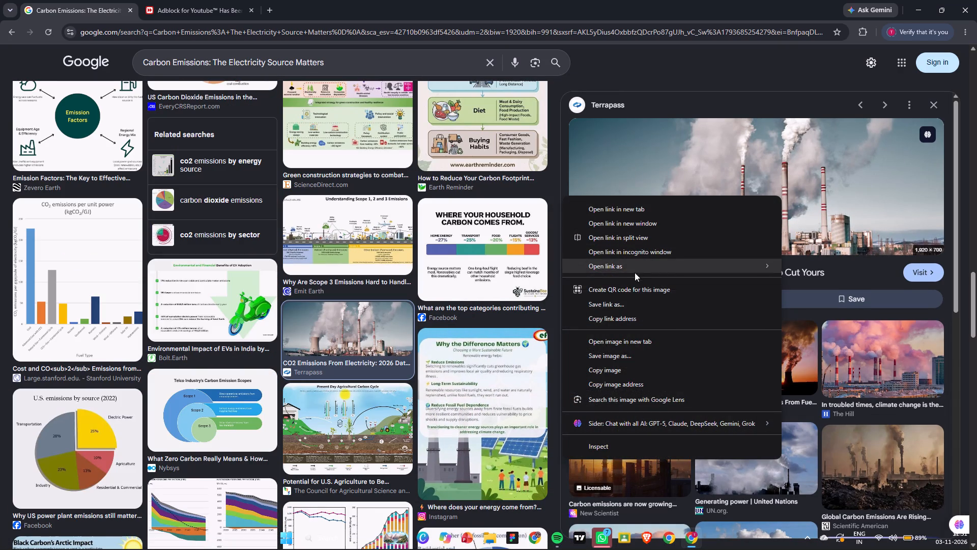
pyautogui.click(612, 372)
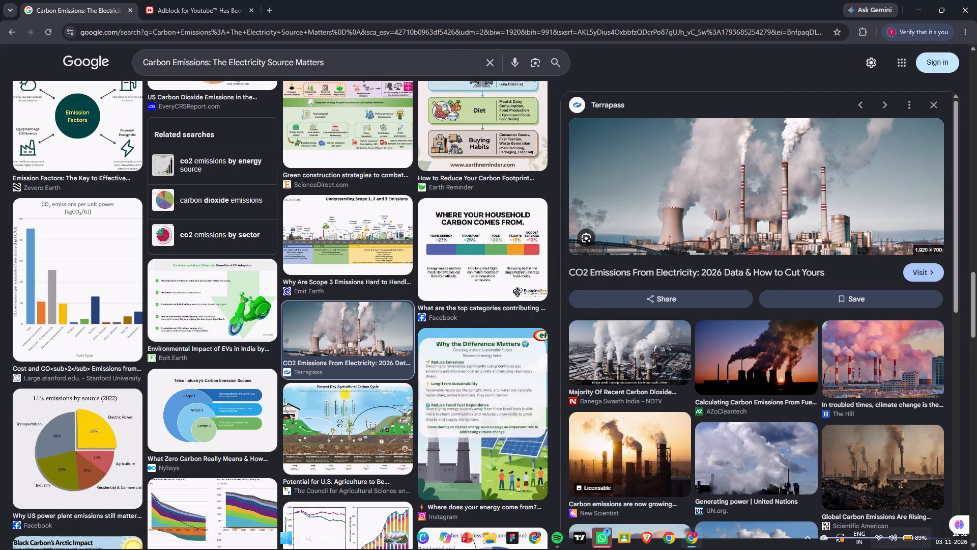
# Paste the power plant photo onto PowerPoint's Carbon Emissions slide, shrink it to about 3.81 × 10.45 cm and move it over the photo slot.
pyautogui.click(468, 542)
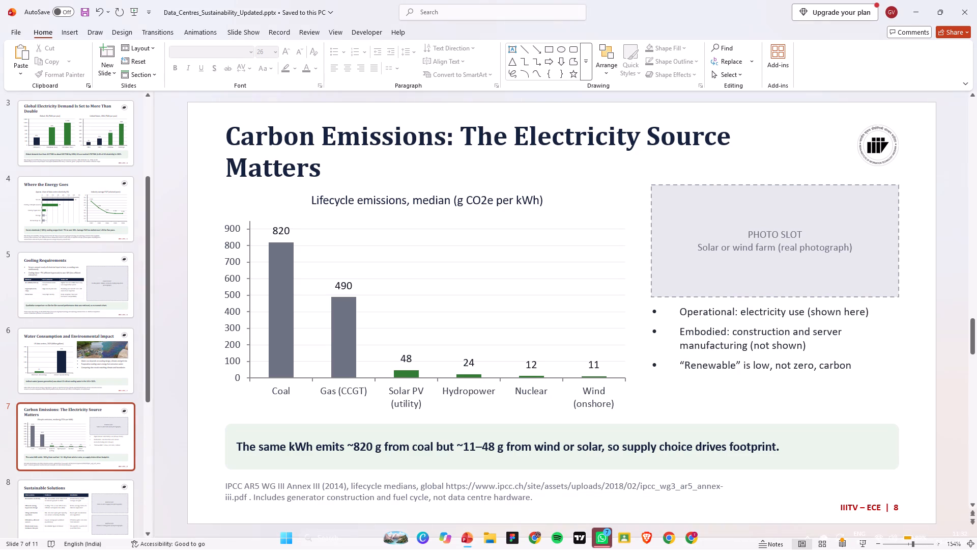
pyautogui.hotkey('ctrl', 'v')
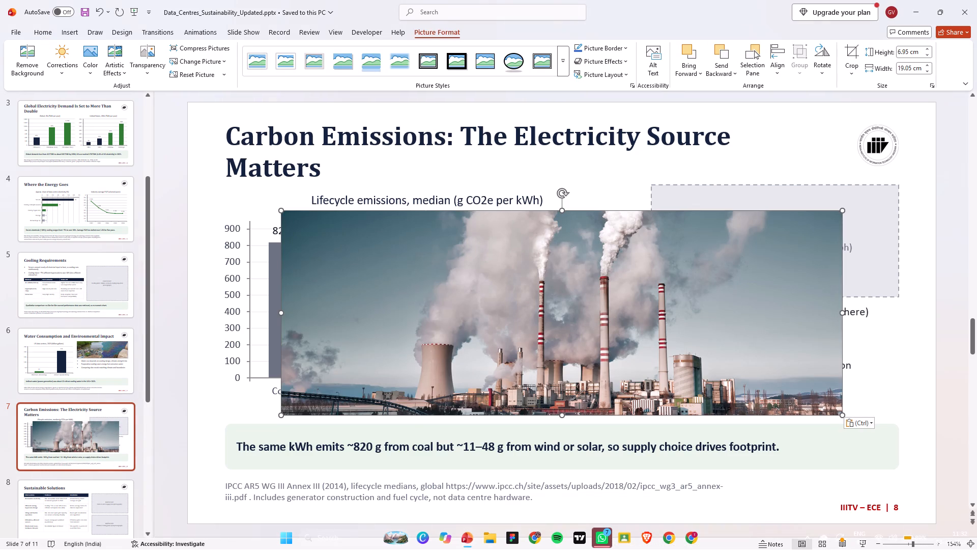
pyautogui.moveTo(563, 346); pyautogui.dragTo(636, 318)
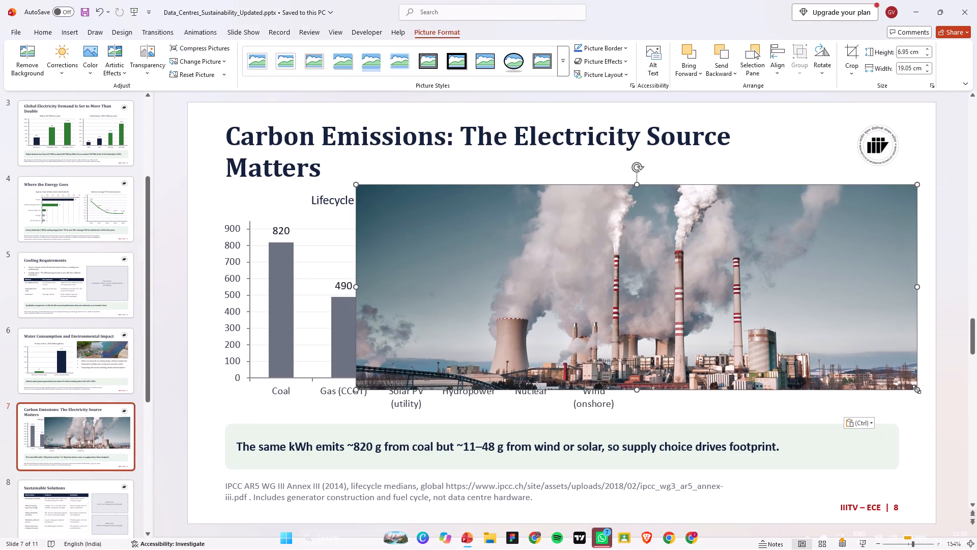
pyautogui.moveTo(915, 390); pyautogui.dragTo(688, 308)
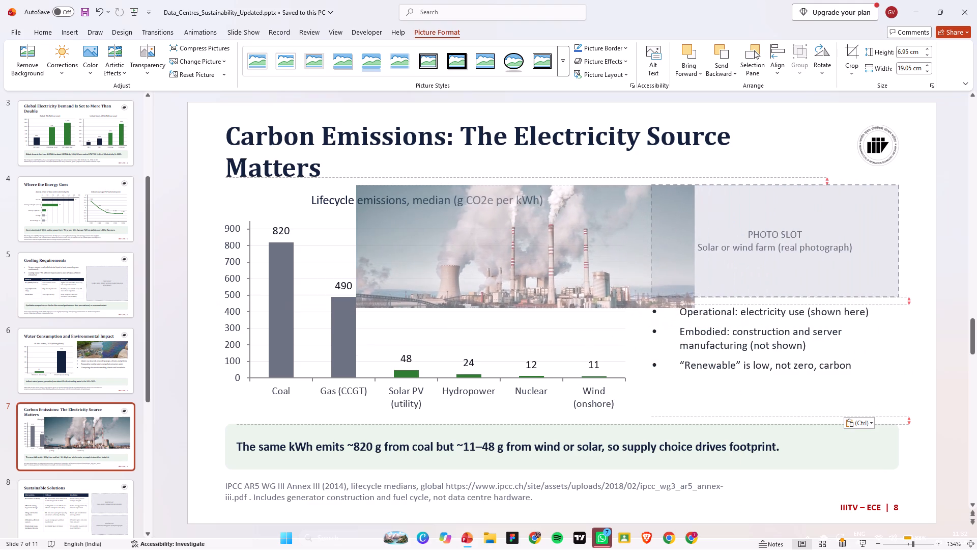
pyautogui.moveTo(688, 308); pyautogui.dragTo(656, 299)
pyautogui.moveTo(590, 256); pyautogui.dragTo(844, 251)
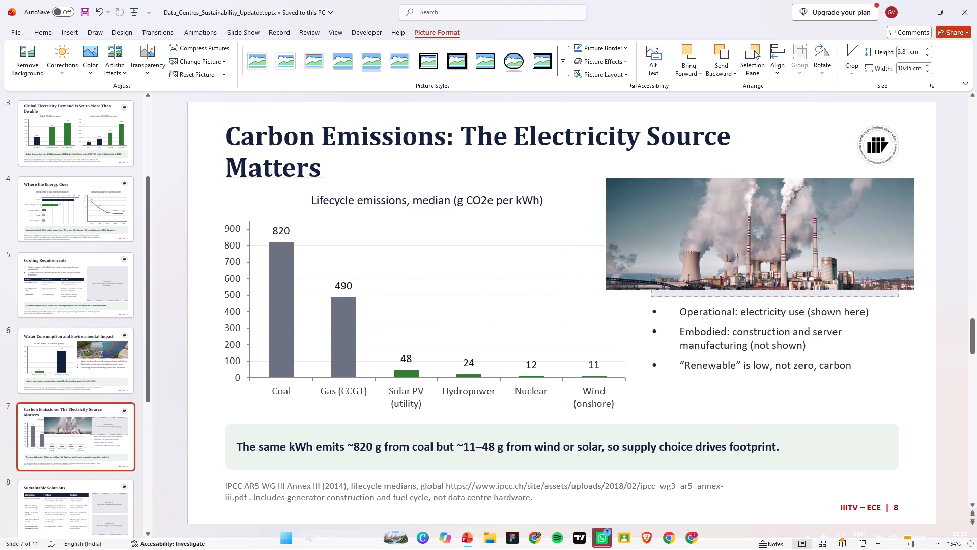
pyautogui.moveTo(844, 251); pyautogui.dragTo(822, 257)
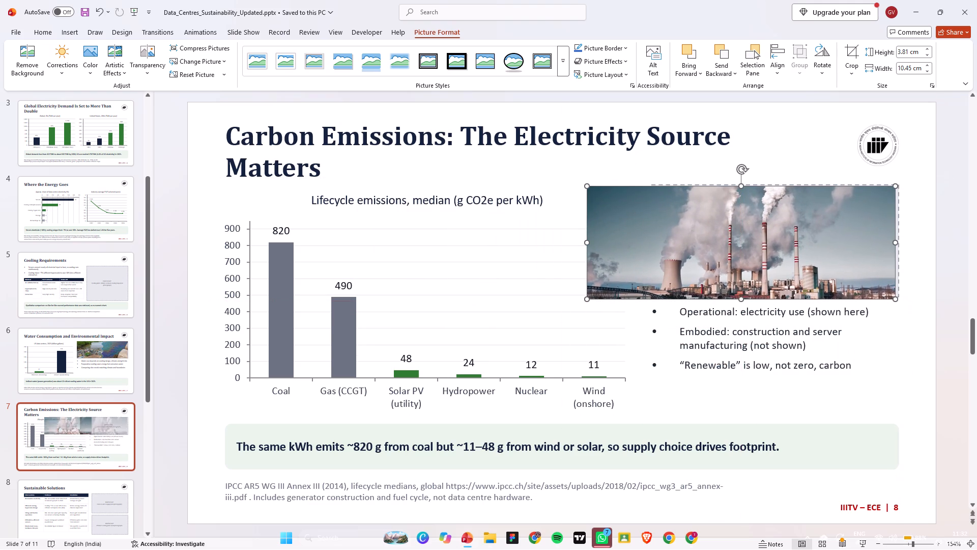
# Align the power plant photo with the slot's edges and resize it to about 3.81 cm high by 8.38 cm wide, covering the slot.
pyautogui.moveTo(896, 300); pyautogui.dragTo(845, 283)
pyautogui.moveTo(750, 241); pyautogui.dragTo(816, 240)
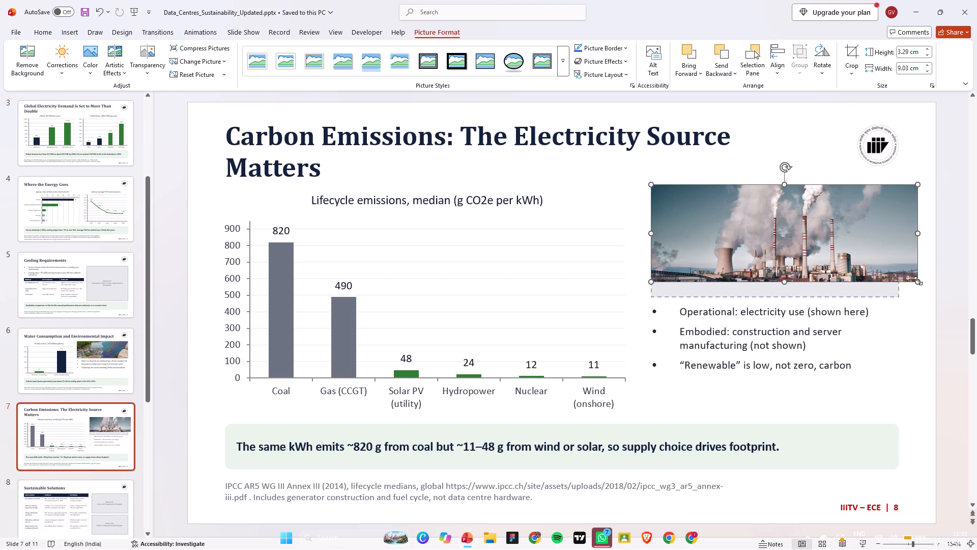
pyautogui.moveTo(918, 281); pyautogui.dragTo(885, 274)
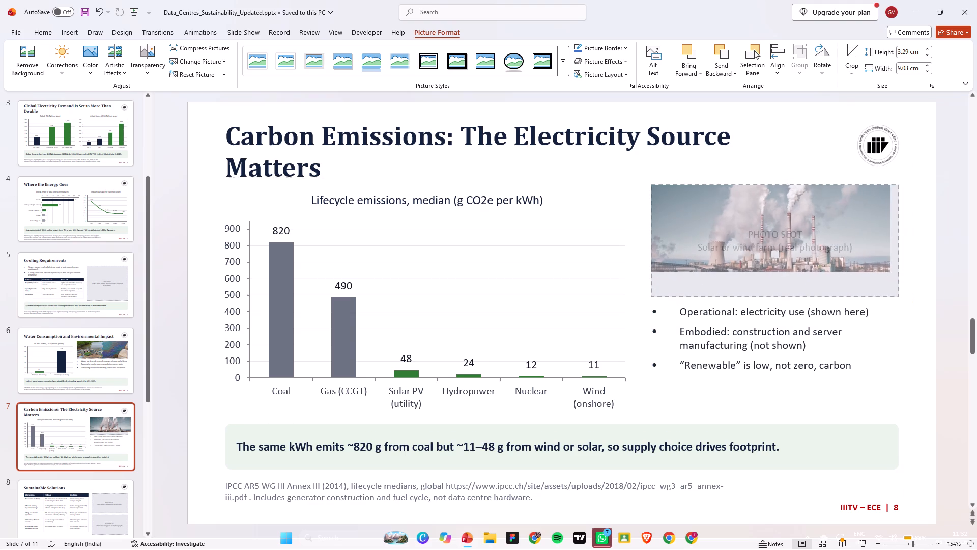
pyautogui.moveTo(885, 274); pyautogui.dragTo(888, 276)
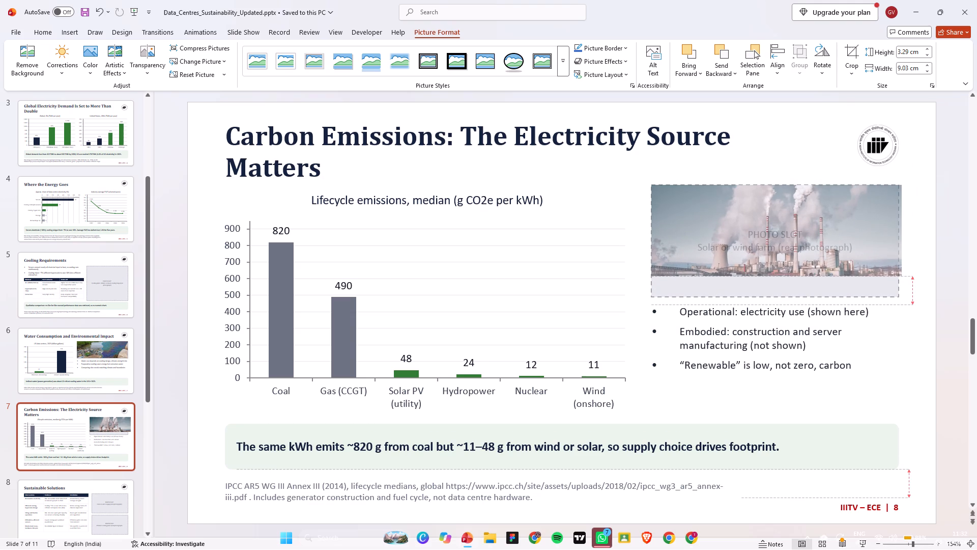
pyautogui.moveTo(888, 276); pyautogui.dragTo(883, 272)
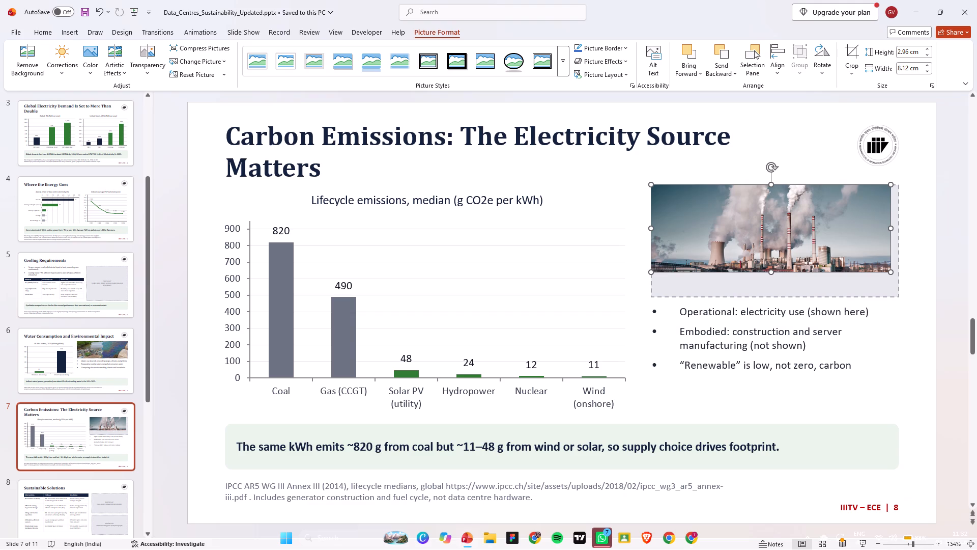
pyautogui.moveTo(773, 272); pyautogui.dragTo(773, 291)
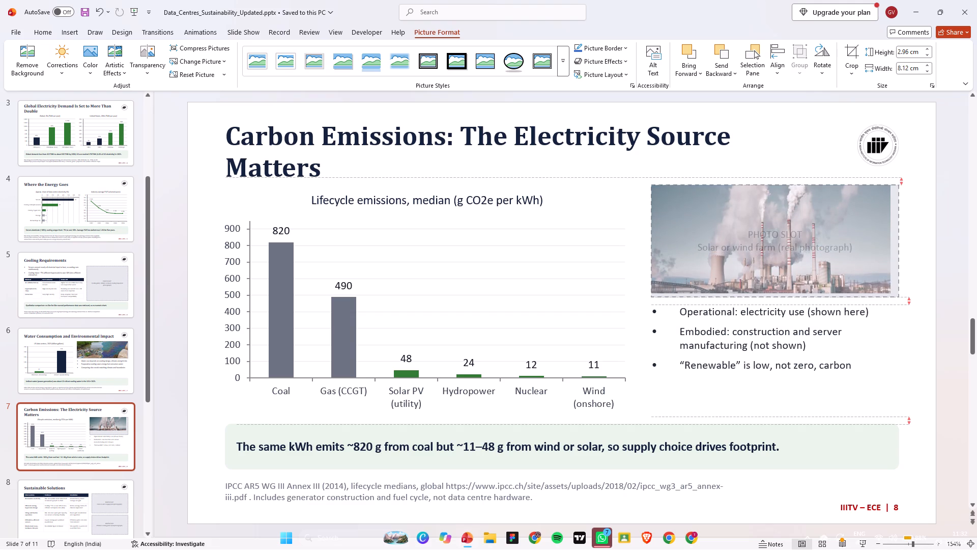
pyautogui.moveTo(773, 291); pyautogui.dragTo(773, 296)
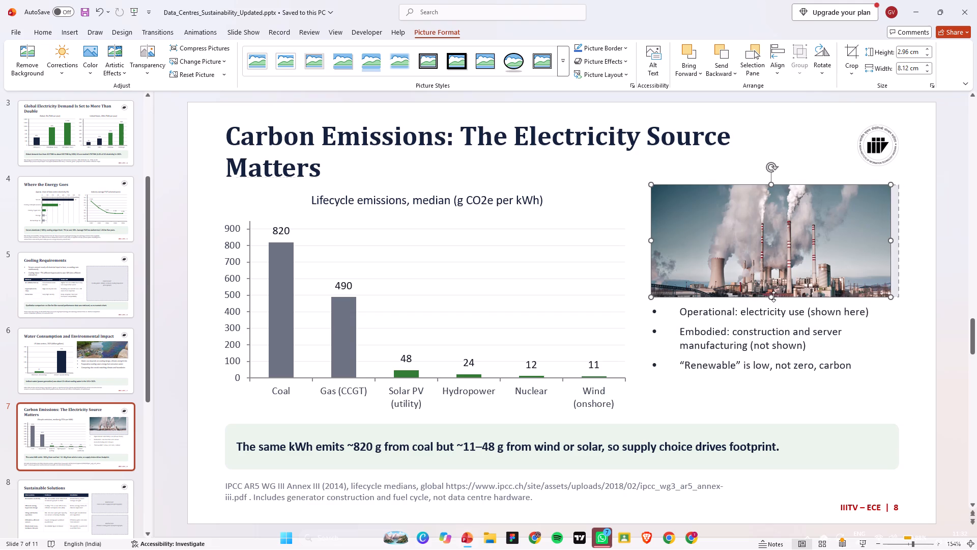
pyautogui.moveTo(889, 239); pyautogui.dragTo(896, 239)
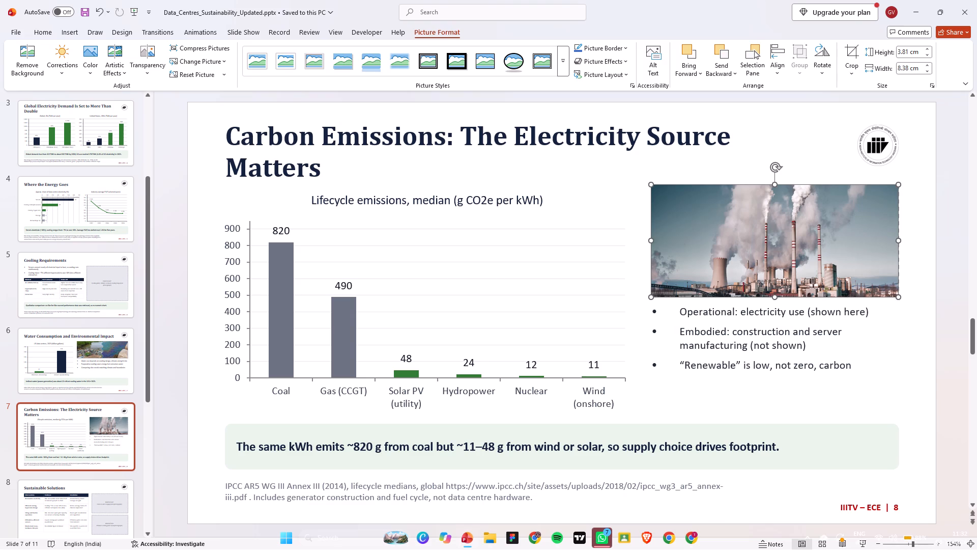
pyautogui.click(898, 344)
pyautogui.click(943, 321)
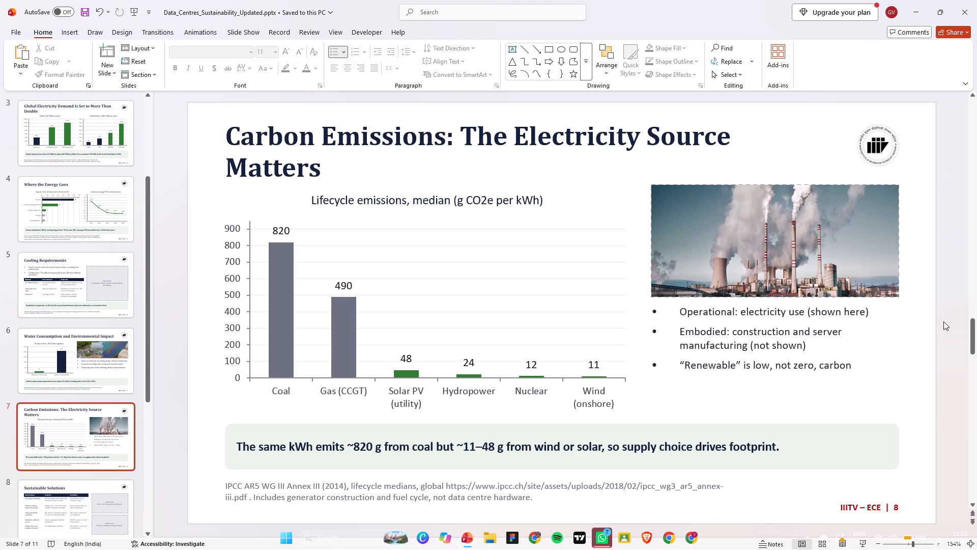
# Go to the Sustainable Solutions slide and capture a screenshot of its title and intervention table.
pyautogui.press('Down')
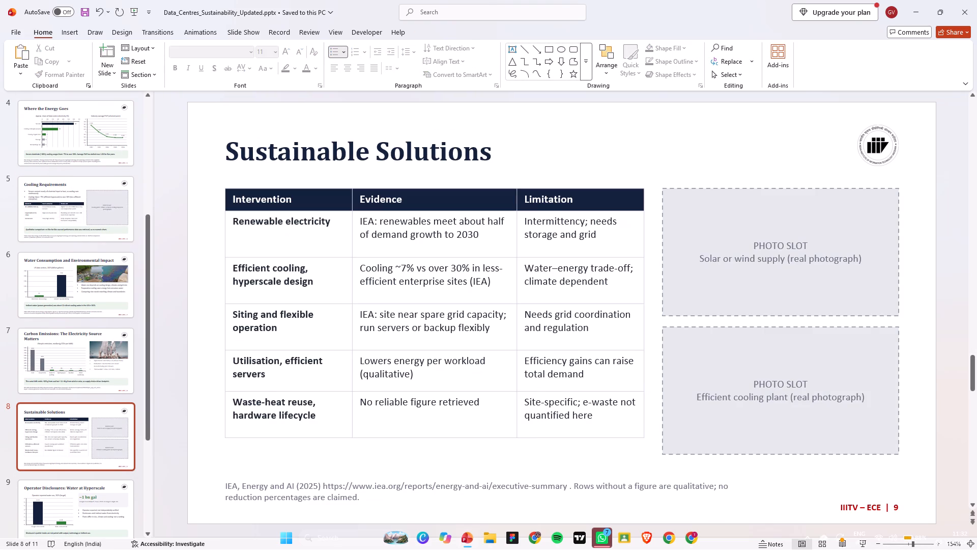
pyautogui.press('Print')
pyautogui.moveTo(199, 112); pyautogui.dragTo(667, 498)
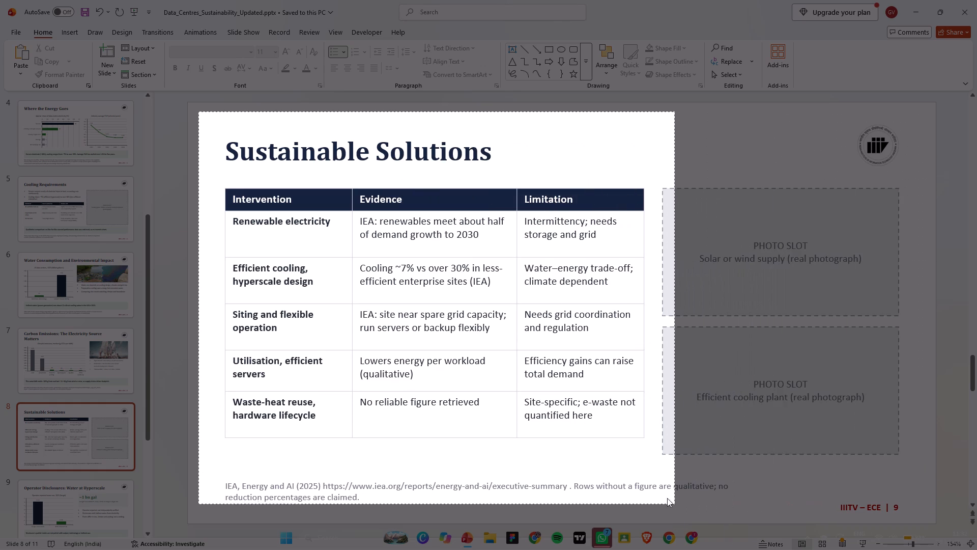
pyautogui.moveTo(667, 498); pyautogui.dragTo(650, 469)
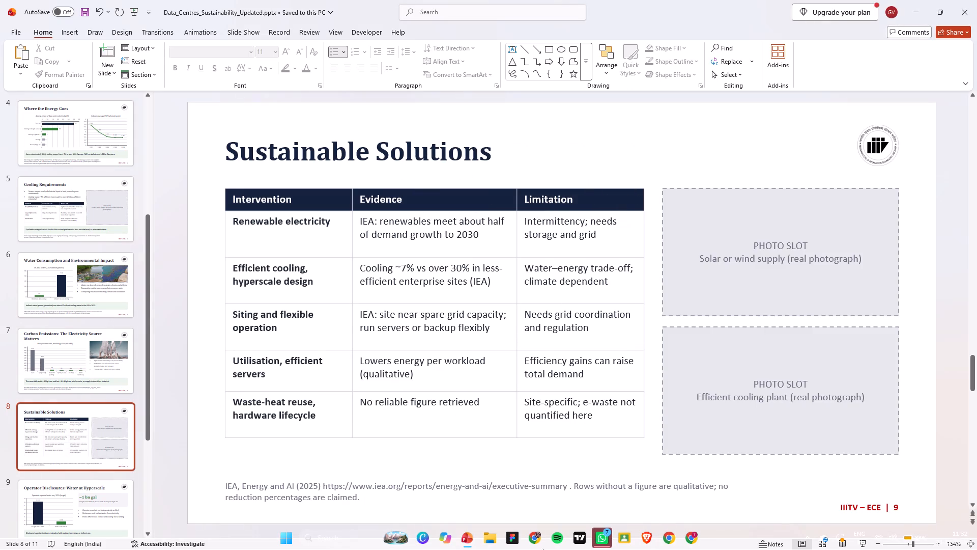
# Switch to Chrome, clear the Carbon Emissions query and open Google's search by image.
pyautogui.click(694, 540)
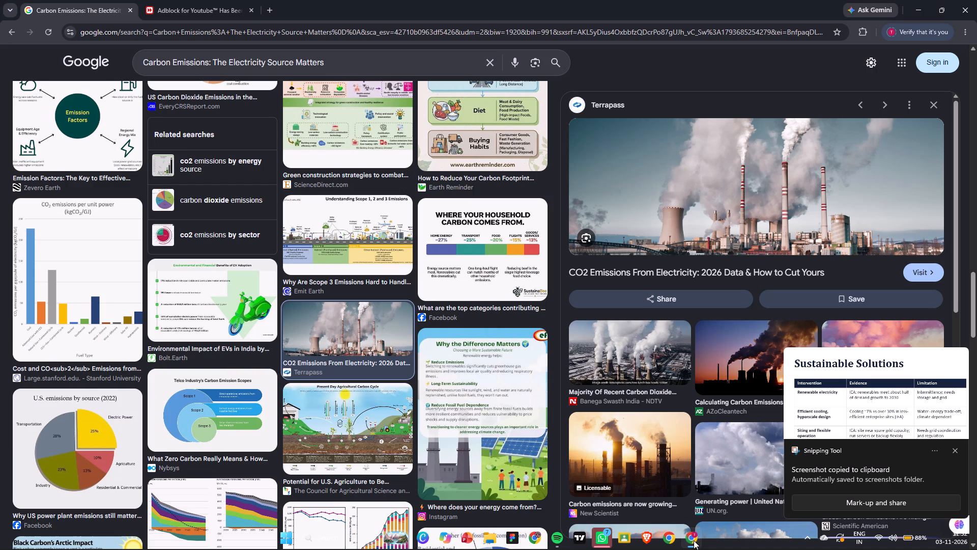
pyautogui.click(489, 62)
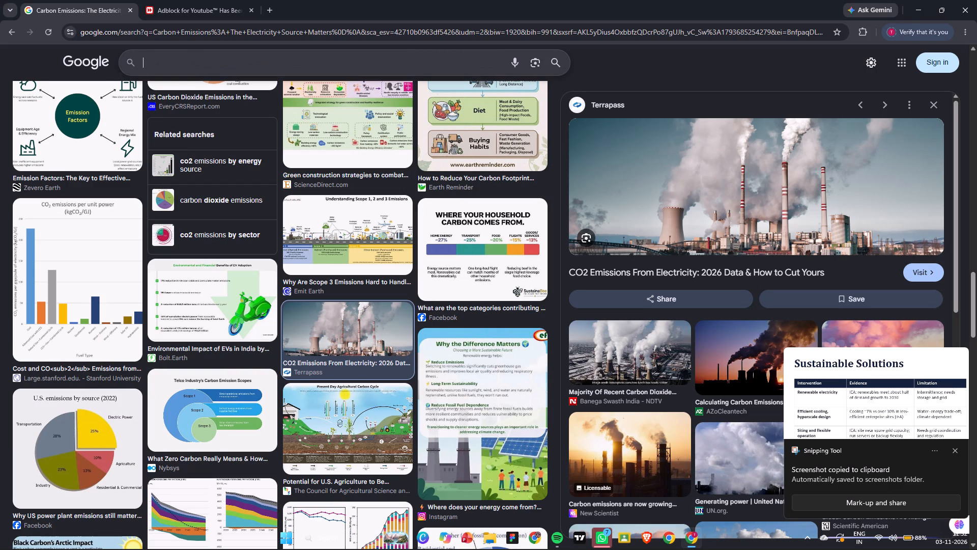
pyautogui.hotkey('ctrl', 'v')
pyautogui.hotkey('ctrl', 'v')
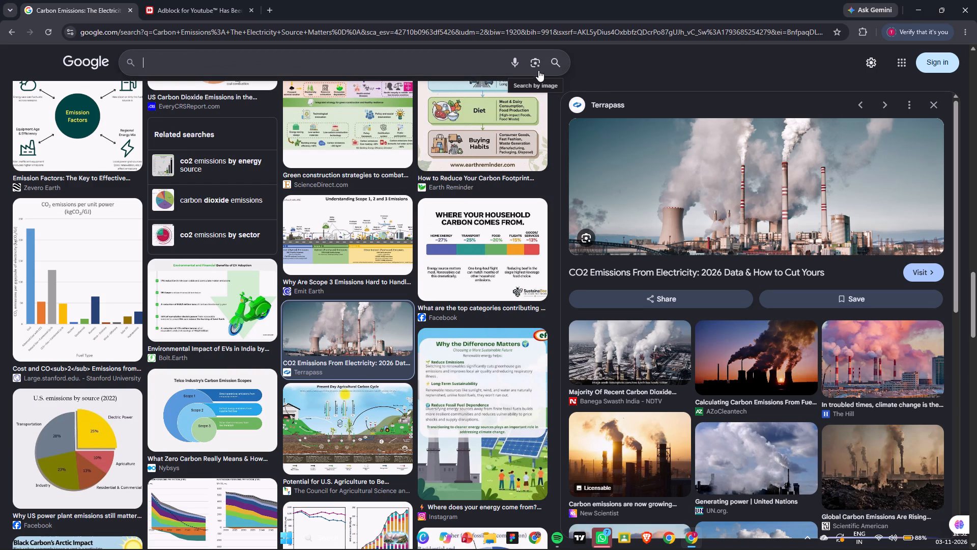
pyautogui.click(533, 67)
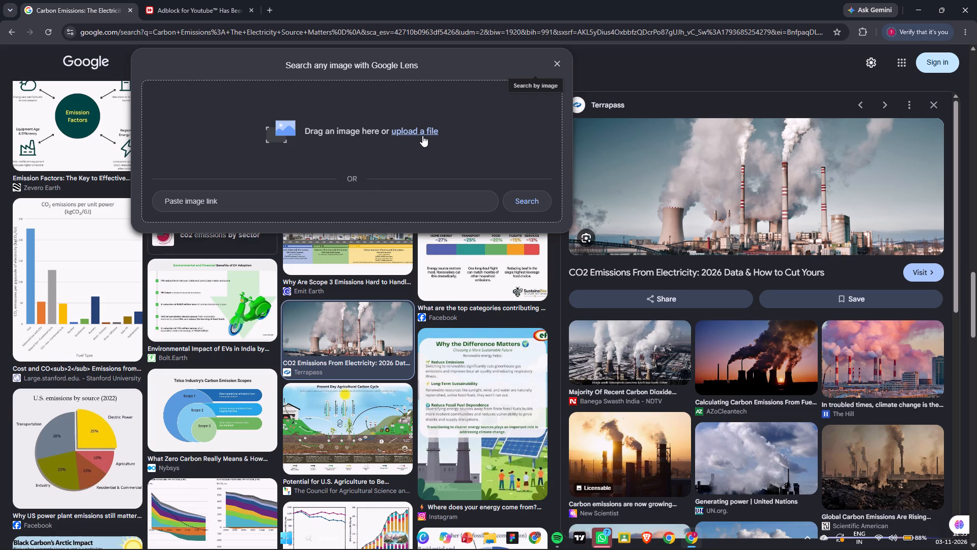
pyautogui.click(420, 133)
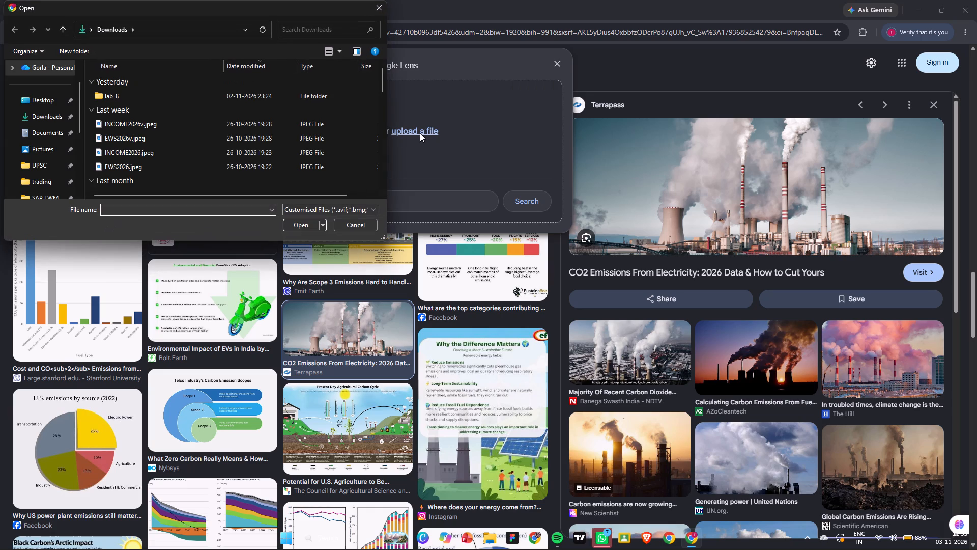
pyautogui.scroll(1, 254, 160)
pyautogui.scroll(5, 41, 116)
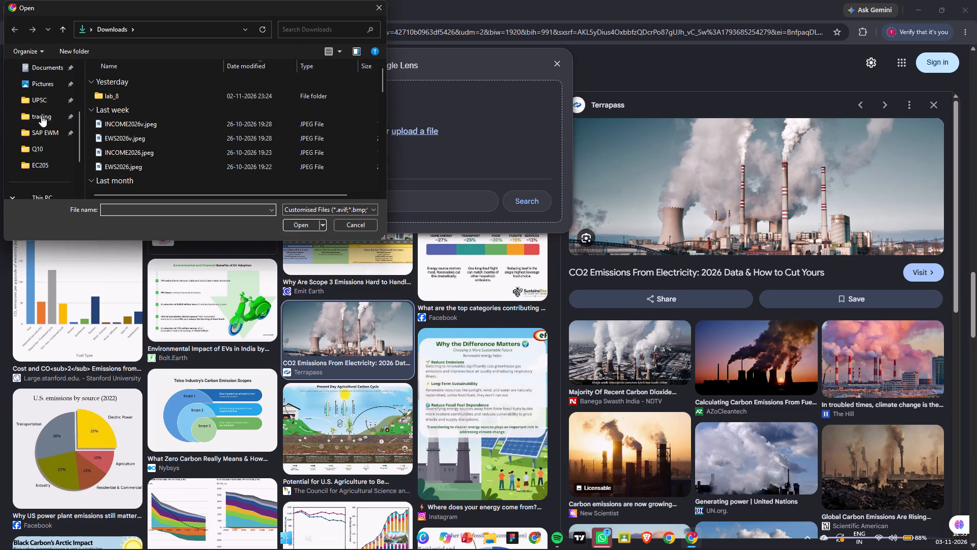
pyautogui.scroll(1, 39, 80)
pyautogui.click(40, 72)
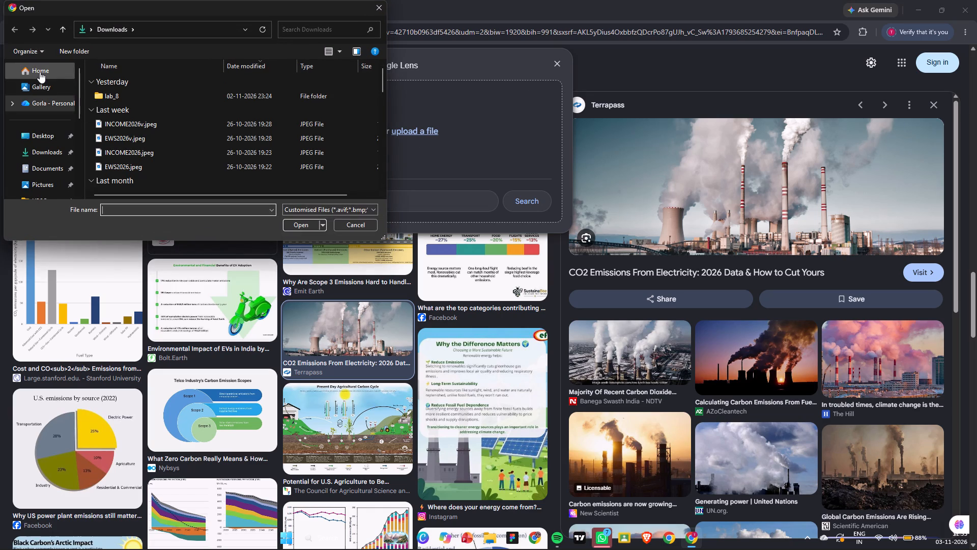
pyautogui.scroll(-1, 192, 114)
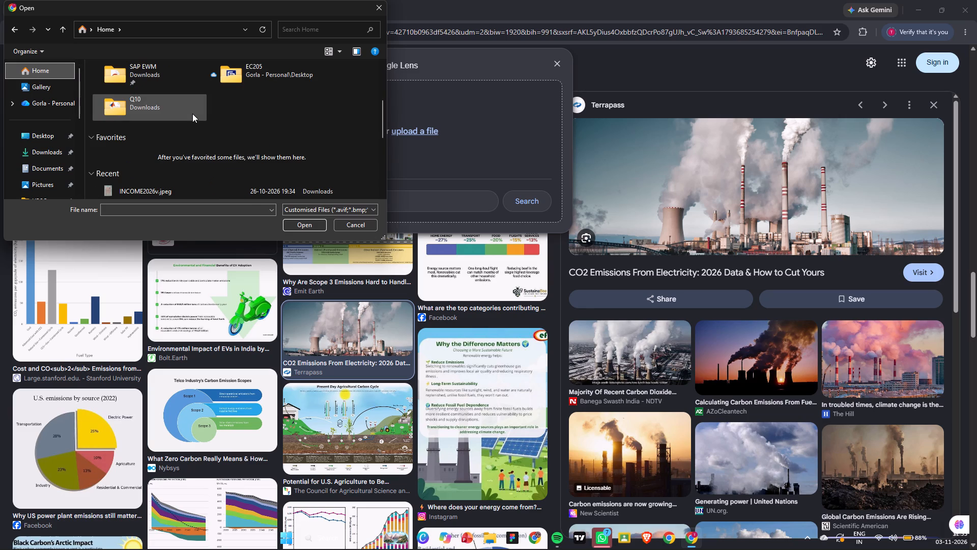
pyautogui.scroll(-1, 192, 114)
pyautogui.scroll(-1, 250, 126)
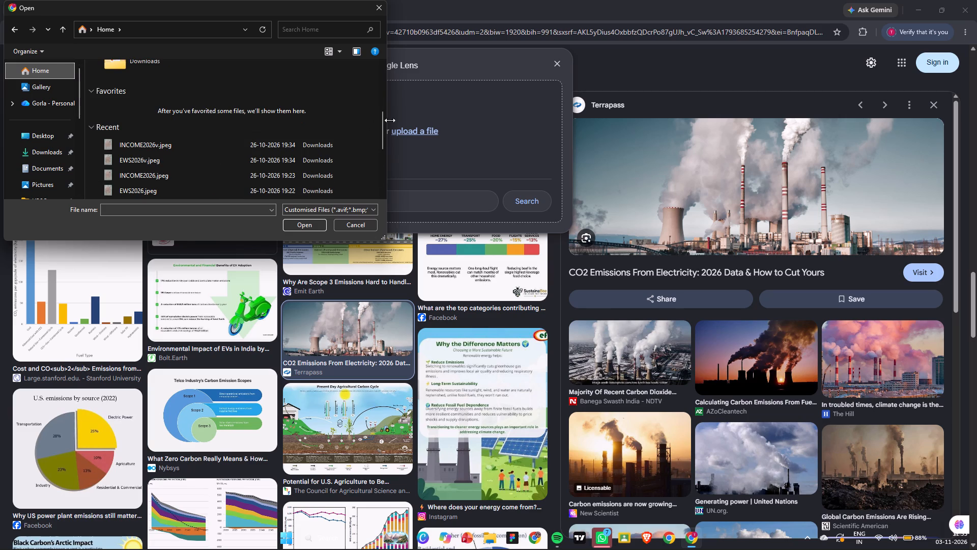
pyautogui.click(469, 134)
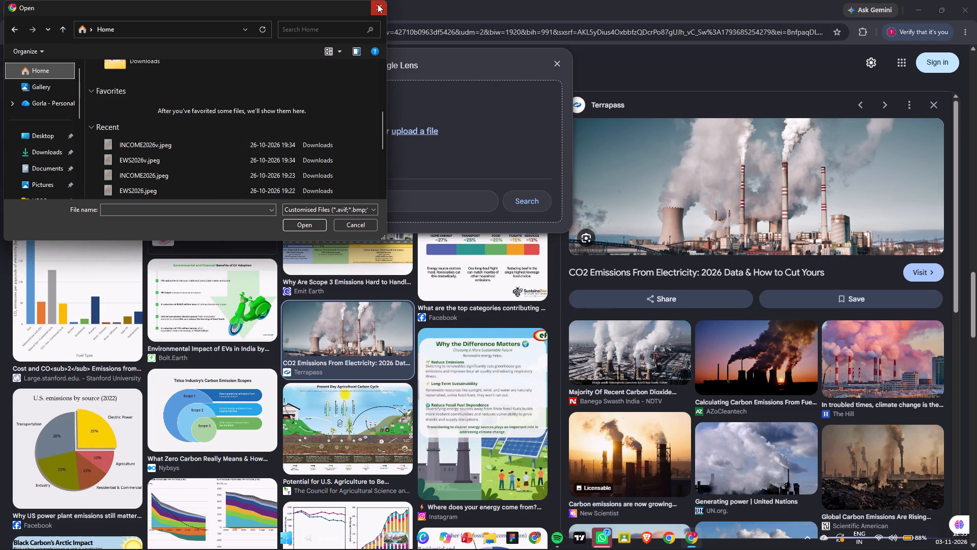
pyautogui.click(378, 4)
# Run a Google Lens search with the copied Sustainable Solutions screenshot and look through the overview and results for suitable pictures.
pyautogui.hotkey('ctrl', 'v')
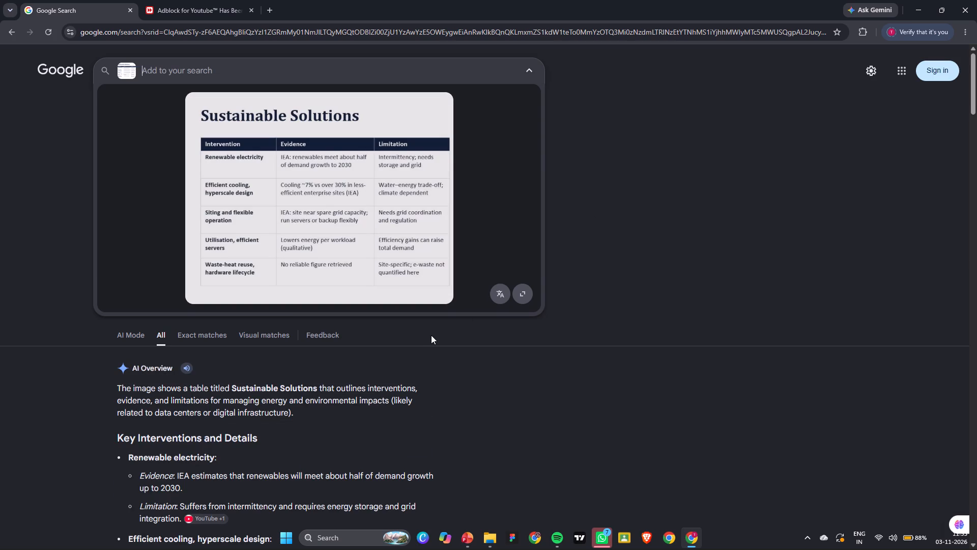
pyautogui.scroll(-6, 431, 335)
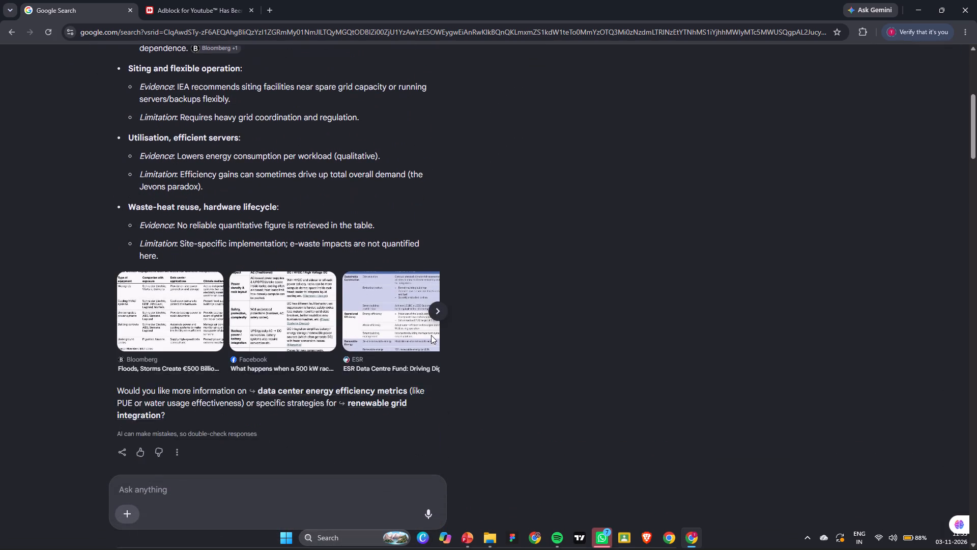
pyautogui.scroll(-6, 431, 335)
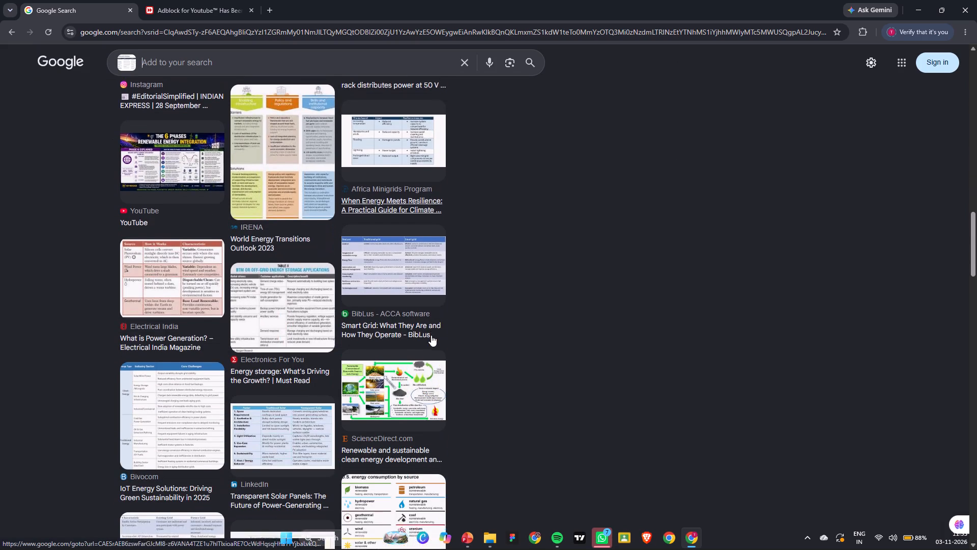
pyautogui.scroll(-7, 431, 335)
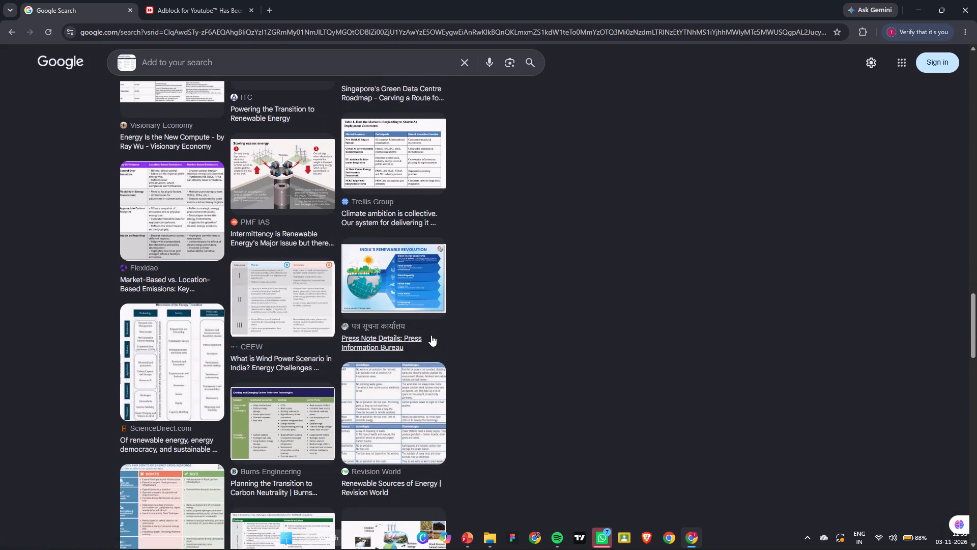
pyautogui.scroll(-9, 431, 335)
pyautogui.scroll(7, 431, 335)
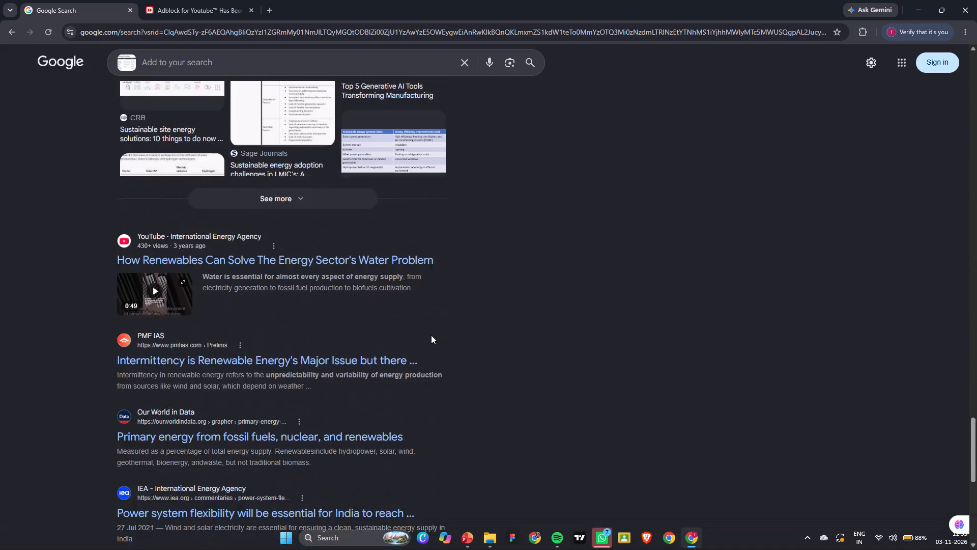
pyautogui.scroll(15, 431, 335)
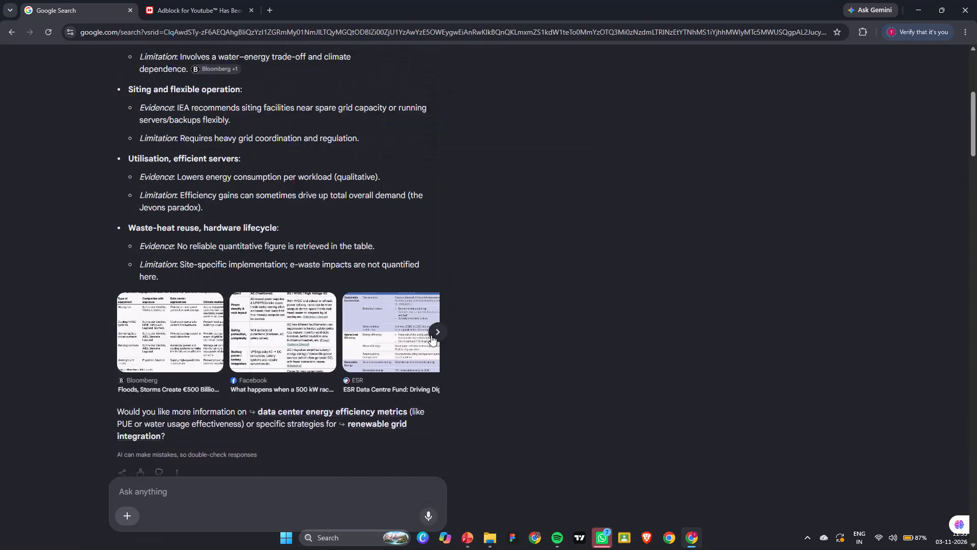
pyautogui.scroll(3, 431, 335)
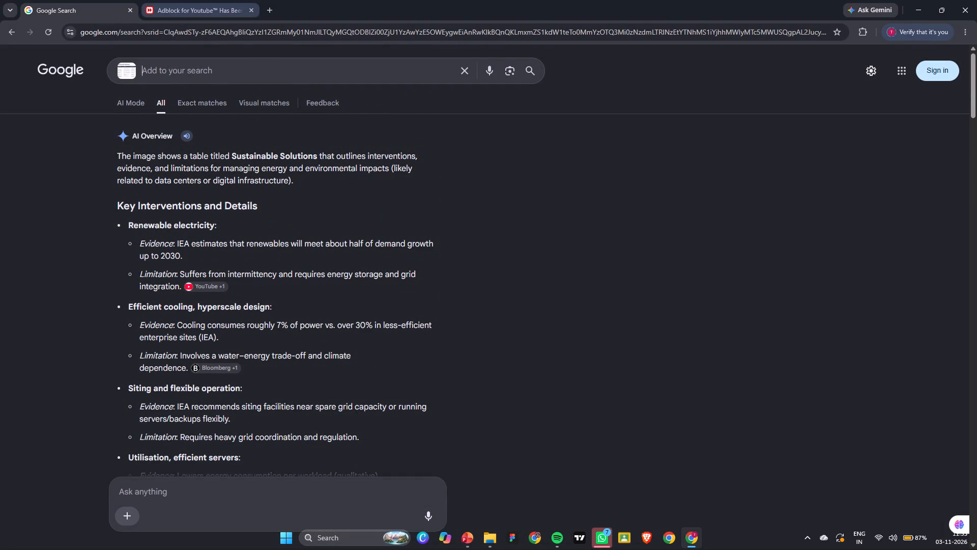
# Show only the visual matches for the slide screenshot and check them for usable photos.
pyautogui.click(266, 104)
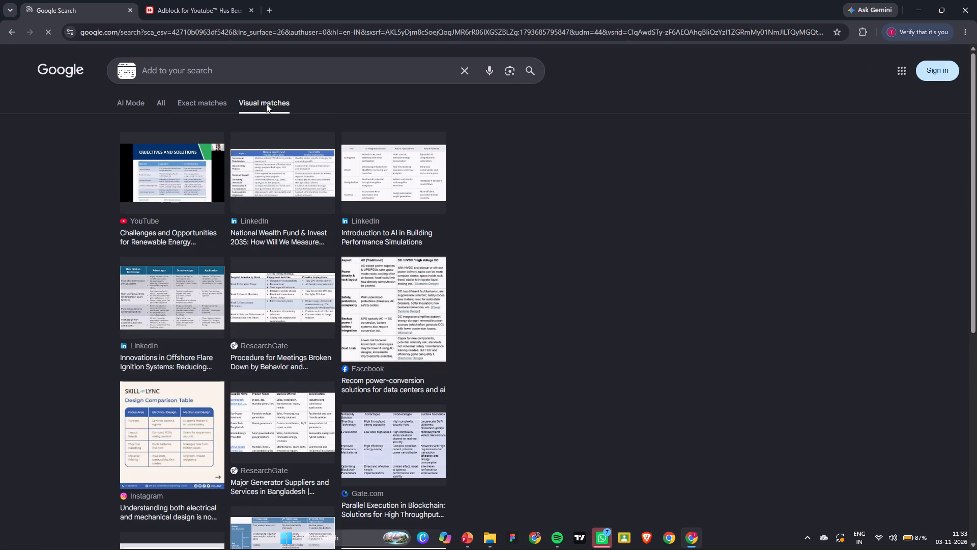
pyautogui.scroll(-7, 379, 382)
pyautogui.scroll(4, 379, 382)
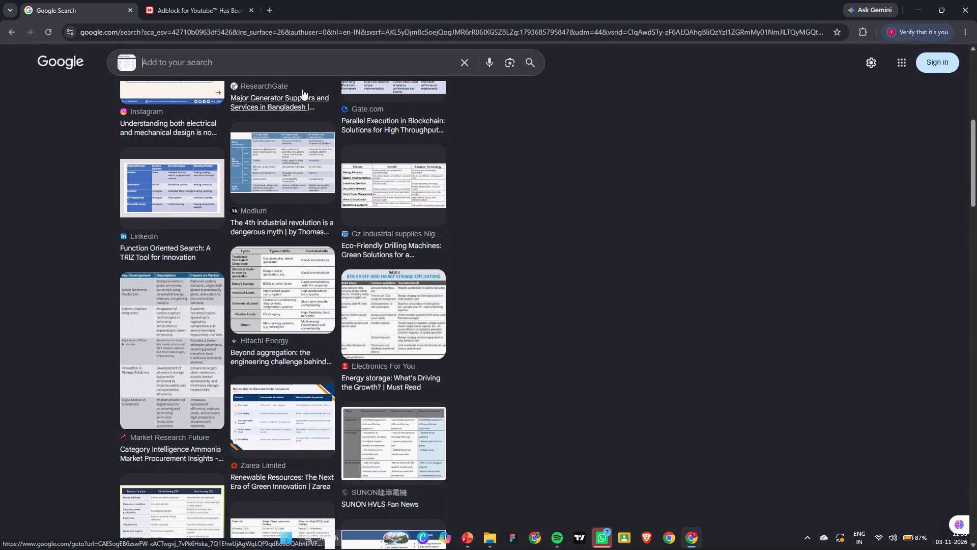
# Refine the image search with "give me related images" and browse the visual matches for suitable photos.
pyautogui.write('give me related')
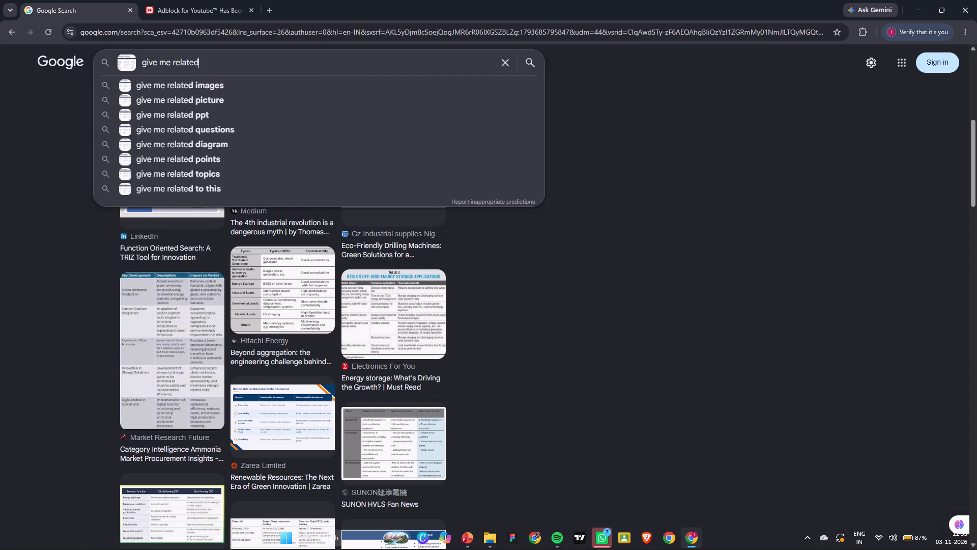
pyautogui.press('space')
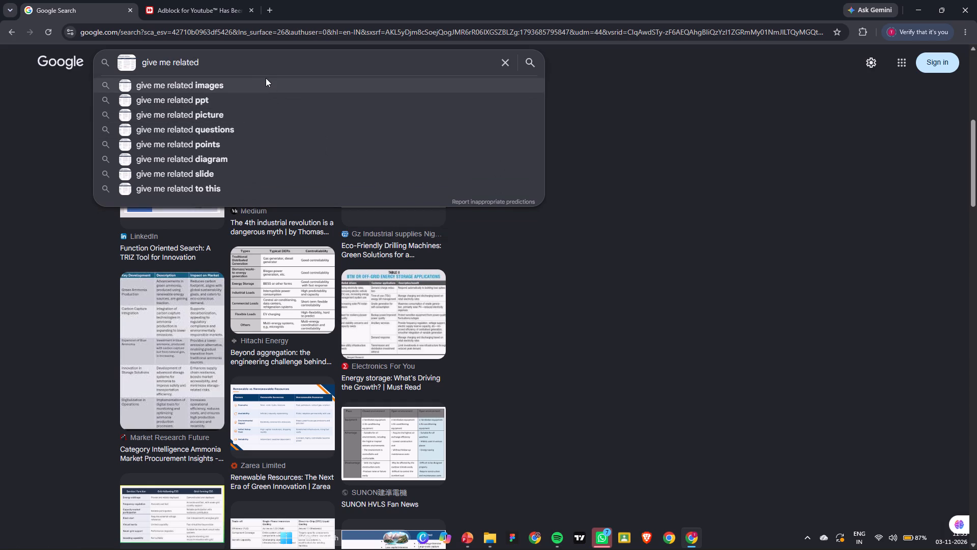
pyautogui.click(266, 78)
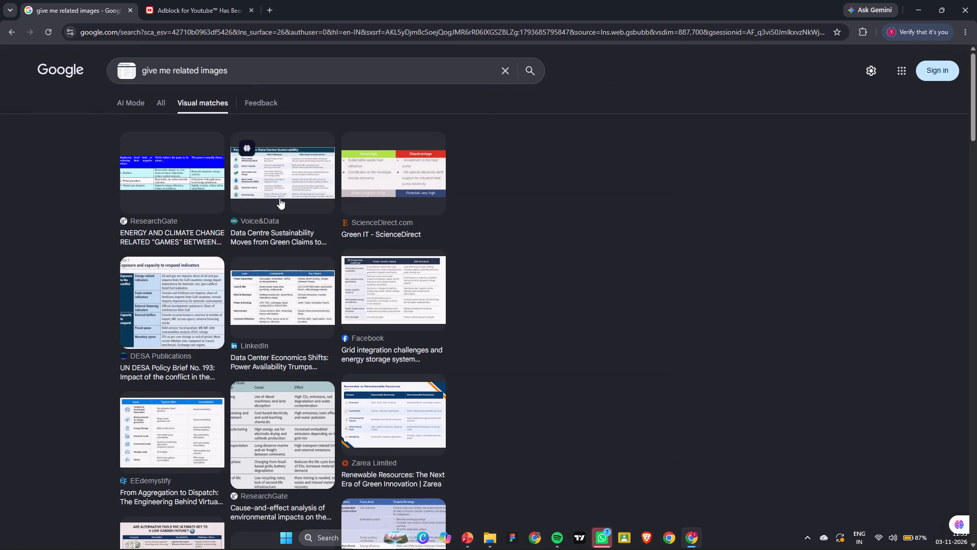
pyautogui.scroll(-6, 316, 327)
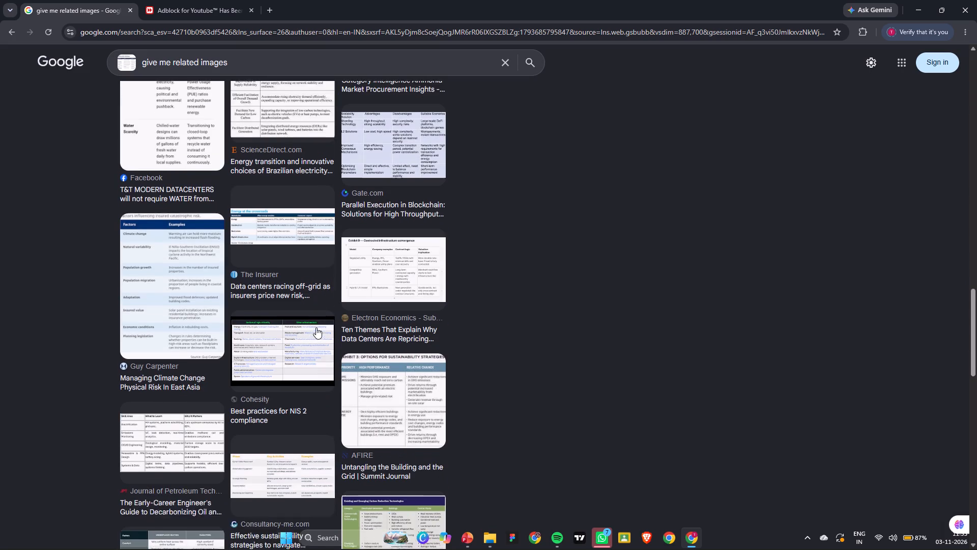
pyautogui.scroll(-7, 316, 327)
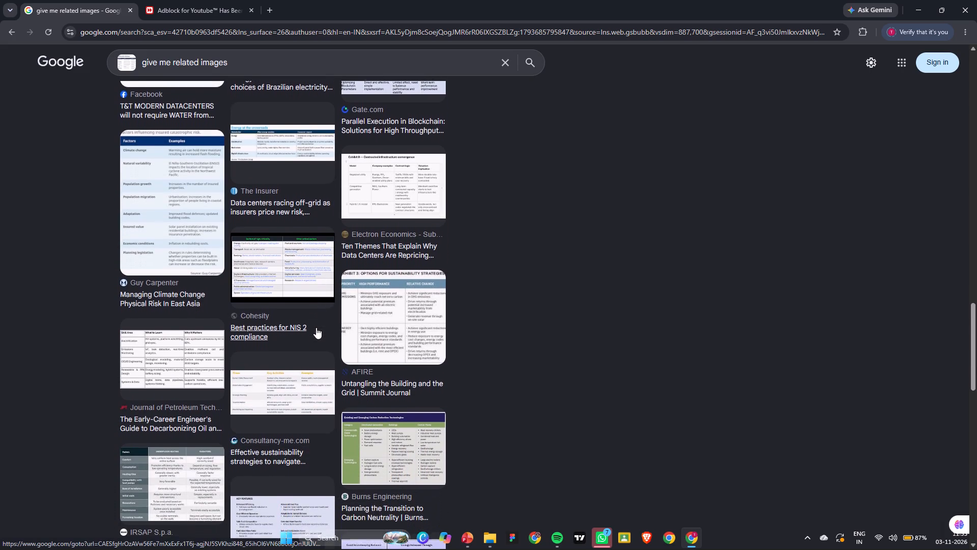
pyautogui.scroll(-8, 316, 327)
pyautogui.scroll(11, 316, 327)
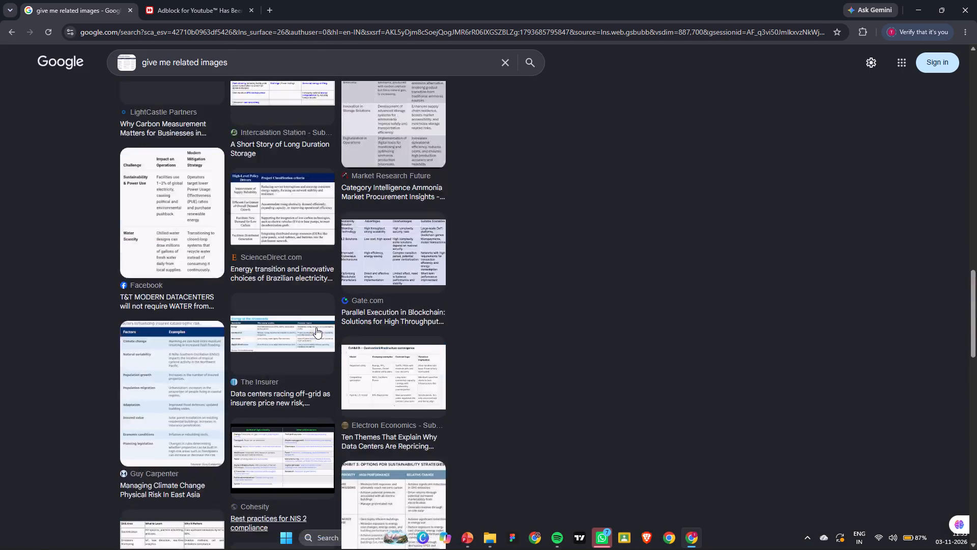
pyautogui.scroll(7, 316, 327)
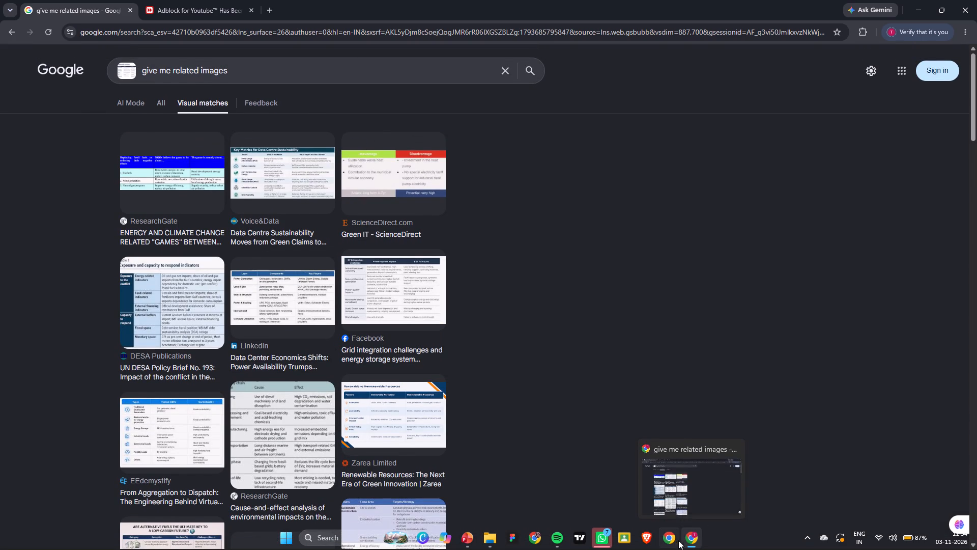
# Switch back to PowerPoint and select the intervention table on the Sustainable Solutions slide.
pyautogui.click(467, 540)
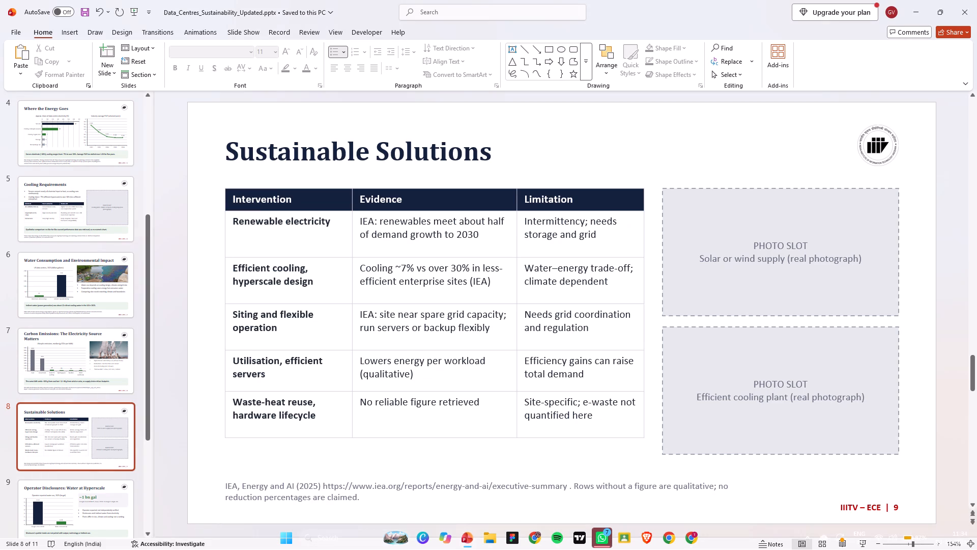
pyautogui.moveTo(238, 221); pyautogui.dragTo(259, 221)
pyautogui.click(224, 222)
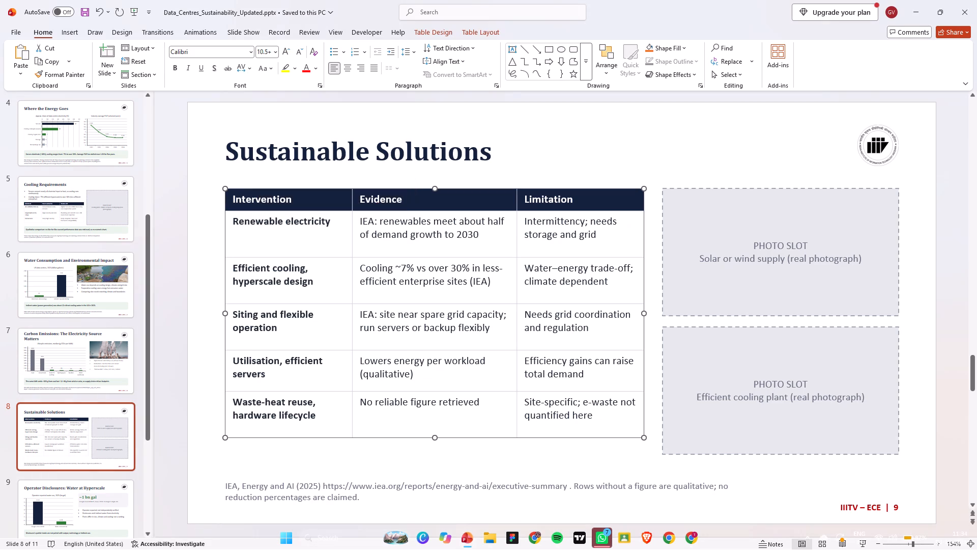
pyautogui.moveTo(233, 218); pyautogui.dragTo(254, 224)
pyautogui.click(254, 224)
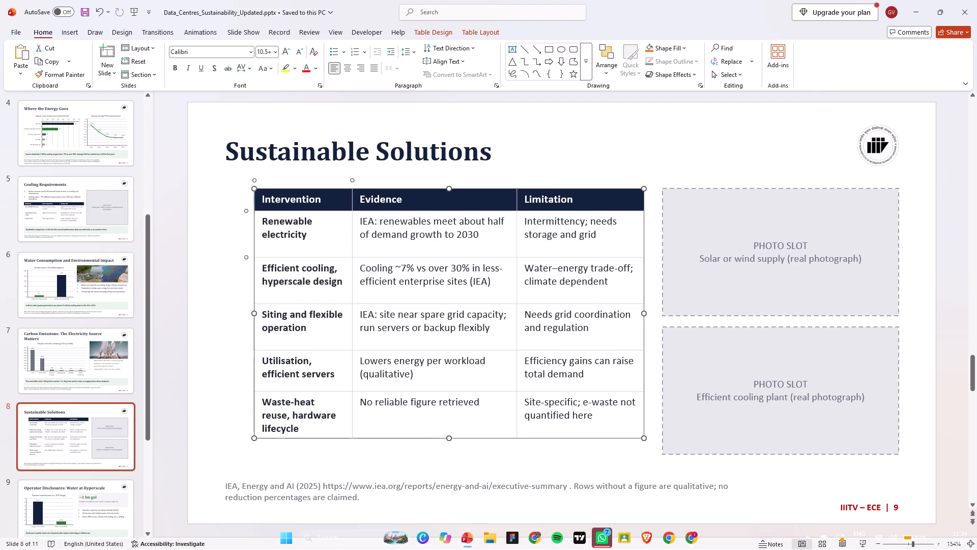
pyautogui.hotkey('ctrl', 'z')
# Copy the "Renewable electricity" text from the Intervention column of the Sustainable Solutions table.
pyautogui.click(274, 225)
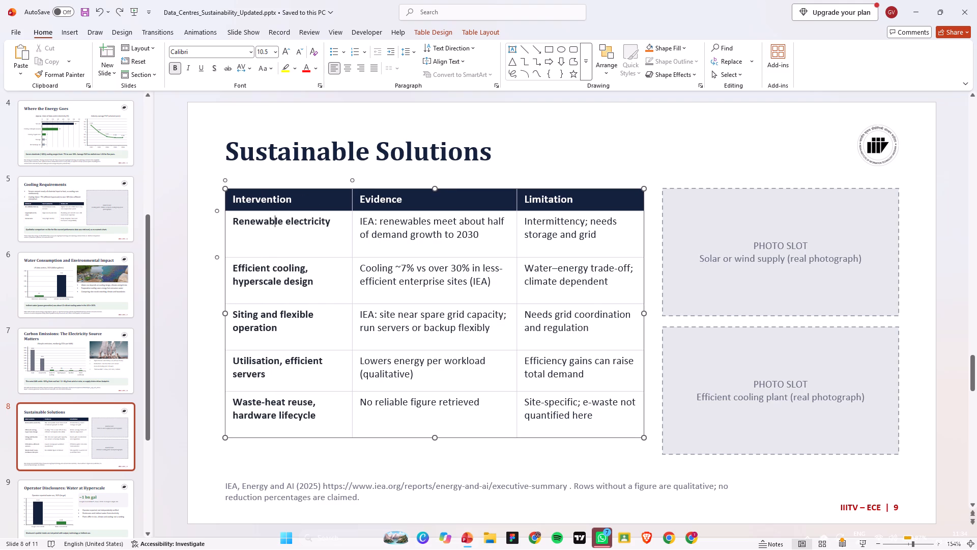
pyautogui.hotkey('ctrl', 'a')
pyautogui.click(274, 225)
pyautogui.moveTo(235, 221); pyautogui.dragTo(225, 232)
pyautogui.moveTo(238, 221); pyautogui.dragTo(299, 224)
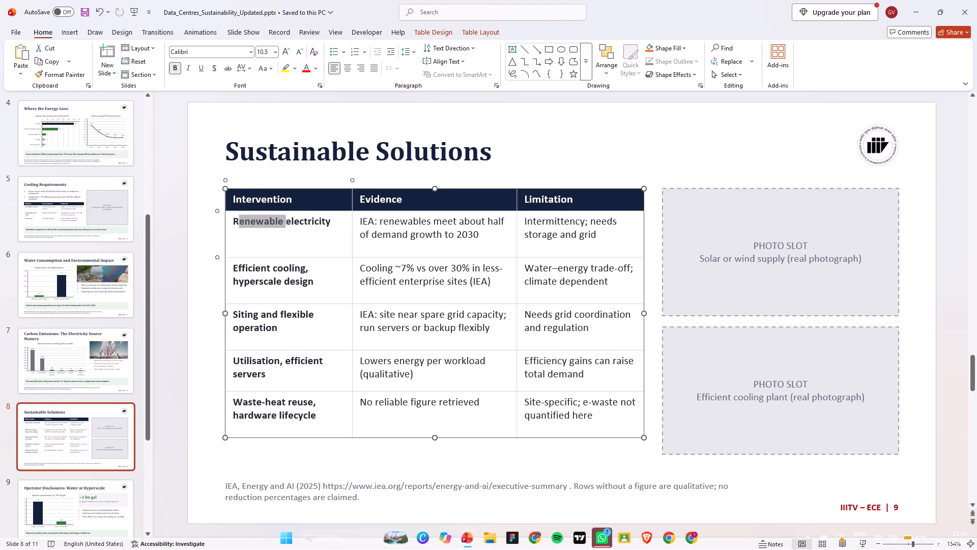
pyautogui.moveTo(299, 224); pyautogui.dragTo(343, 226)
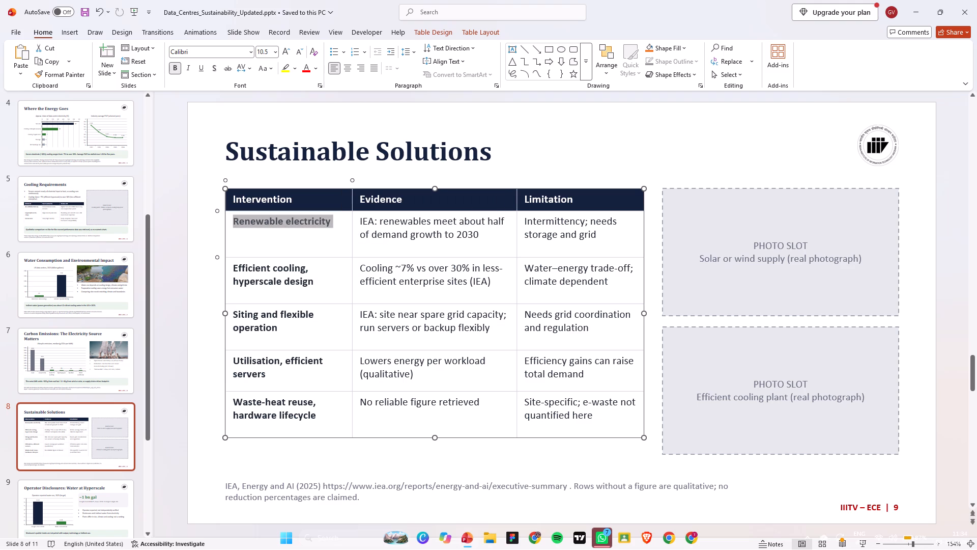
pyautogui.hotkey('ctrl', 'c')
# Switch to Chrome and run a Google image search for "Renewable electricity" in a new tab.
pyautogui.click(697, 547)
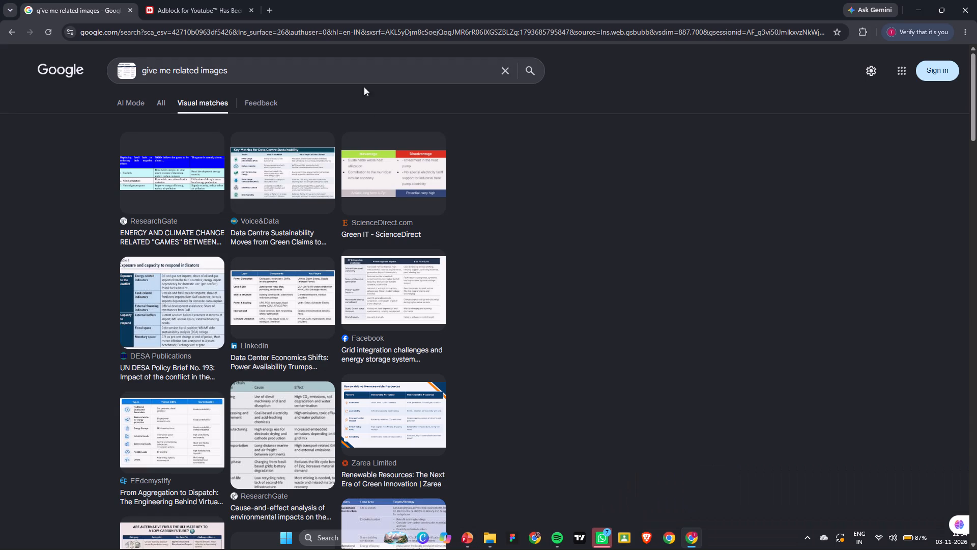
pyautogui.click(504, 74)
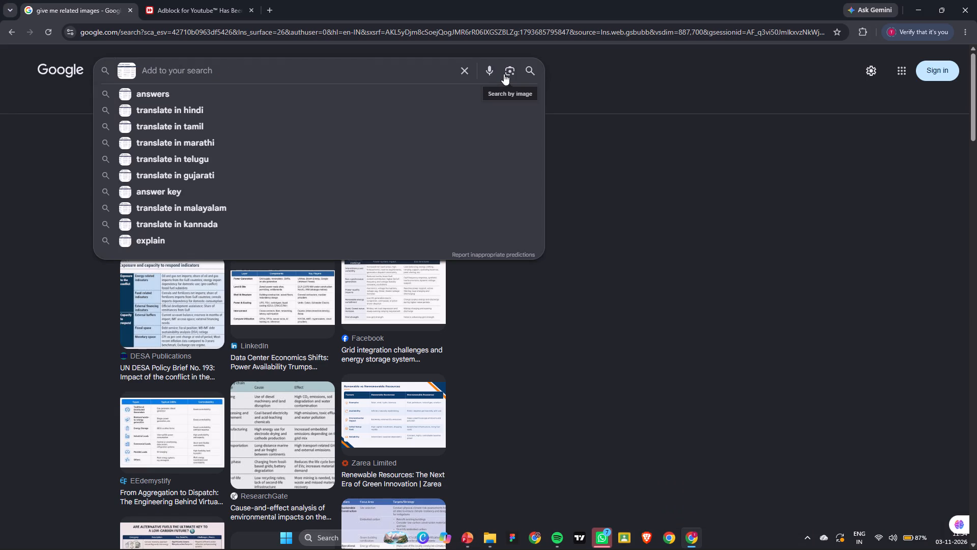
pyautogui.hotkey('ctrl', 'v')
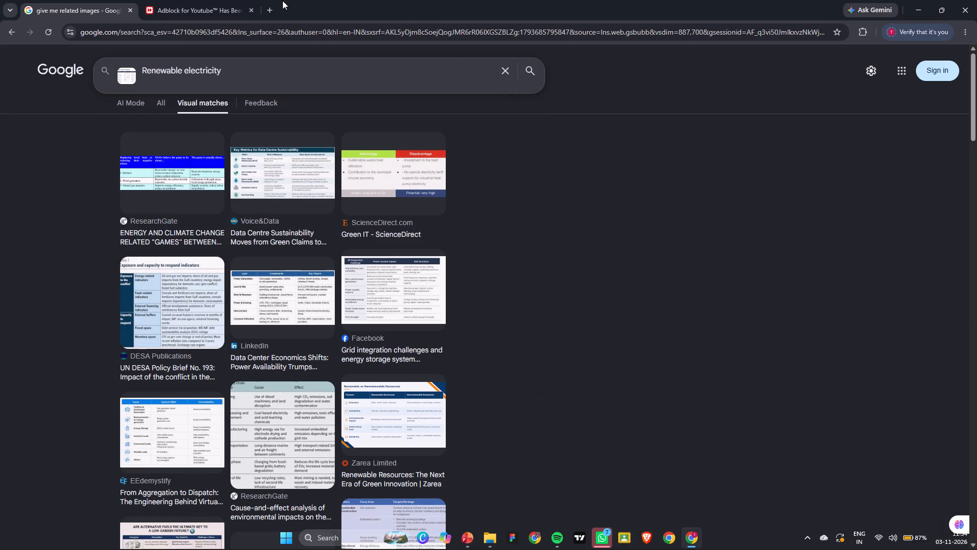
pyautogui.click(276, 7)
pyautogui.hotkey('ctrl', 'v')
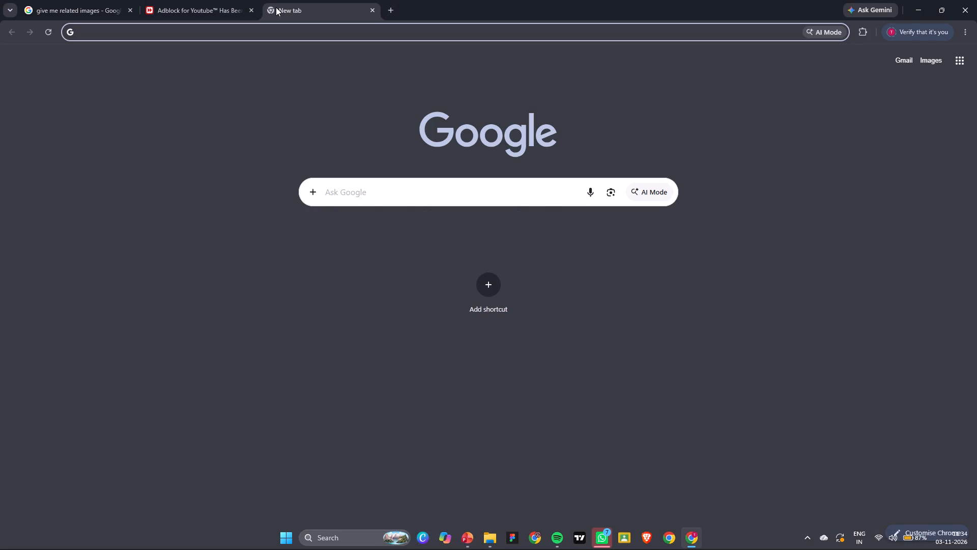
pyautogui.press('Return')
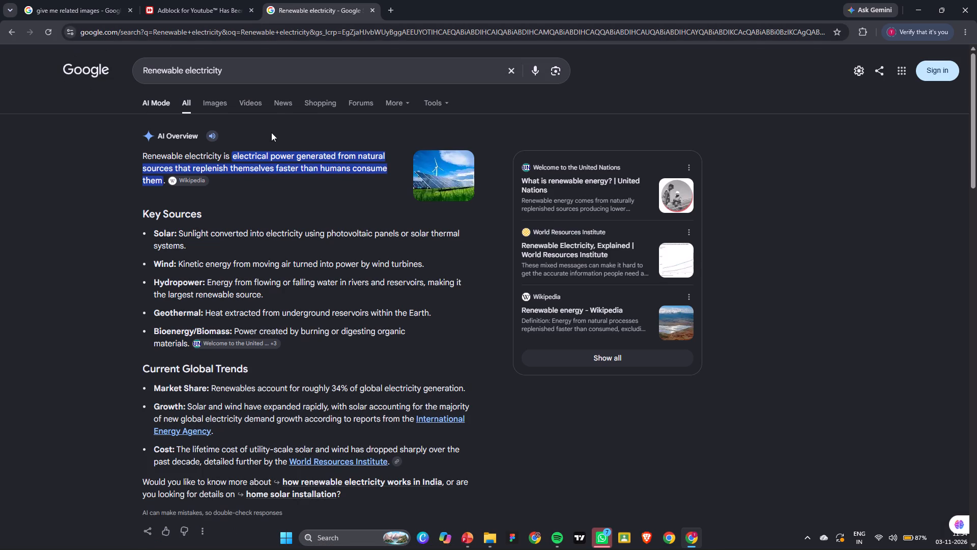
pyautogui.click(221, 104)
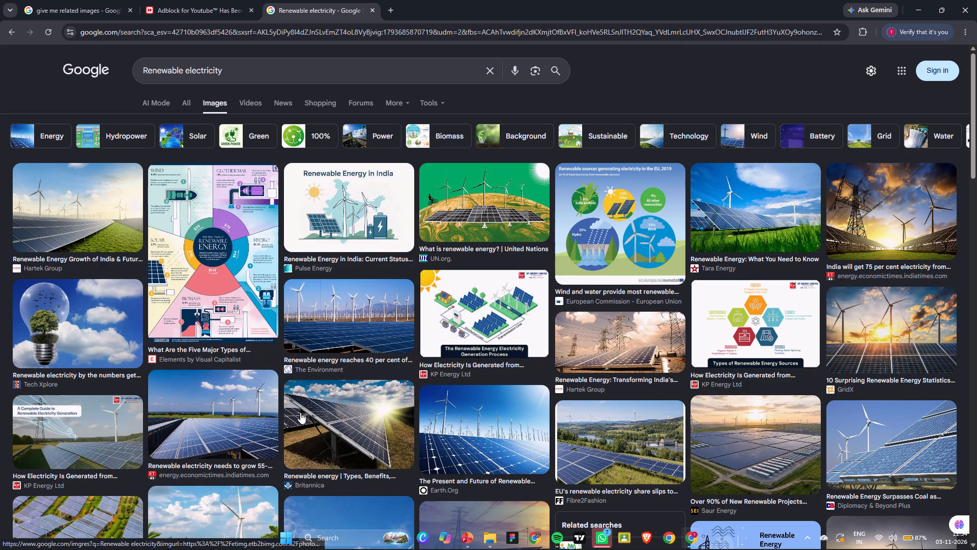
# Open the energy.economictimes.indiatimes.com photo of solar panels with wind turbines and copy the image.
pyautogui.click(244, 422)
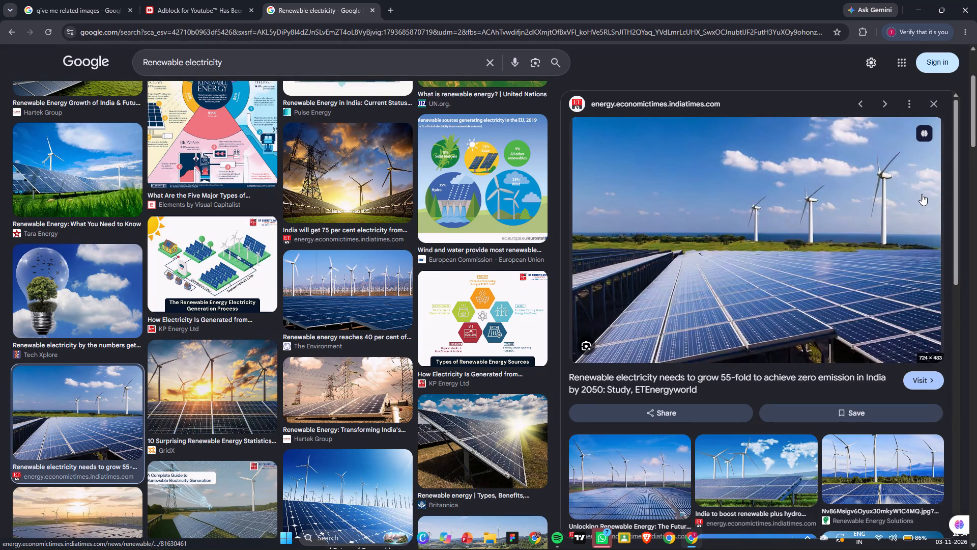
pyautogui.rightClick(800, 228)
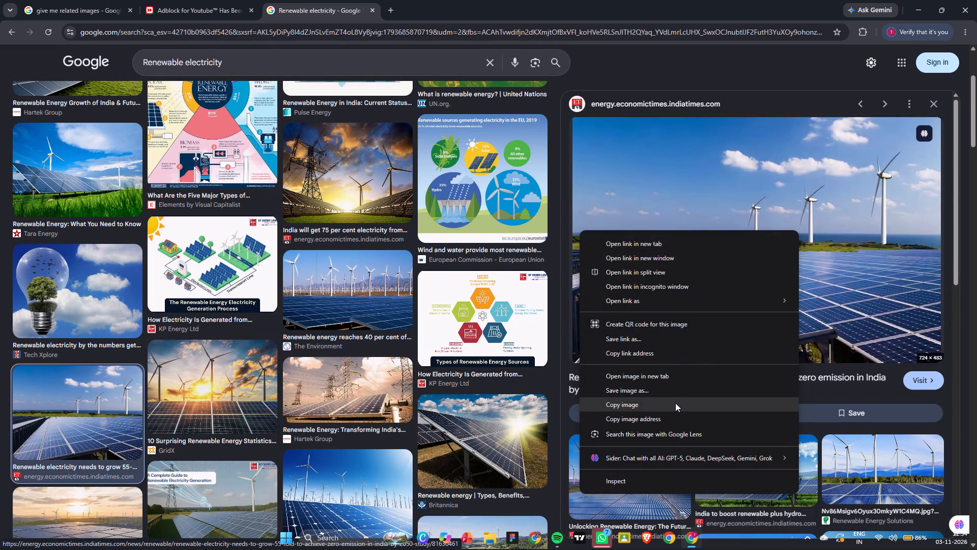
pyautogui.click(675, 403)
# Switch to PowerPoint, paste the solar and wind photo, and align its top-left corner with the "Solar or wind supply" photo slot.
pyautogui.click(464, 536)
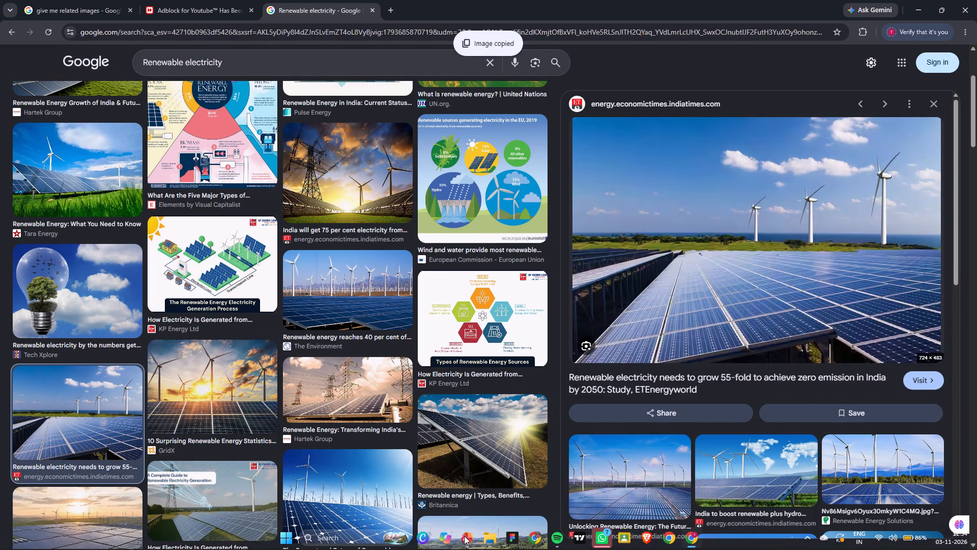
pyautogui.click(824, 266)
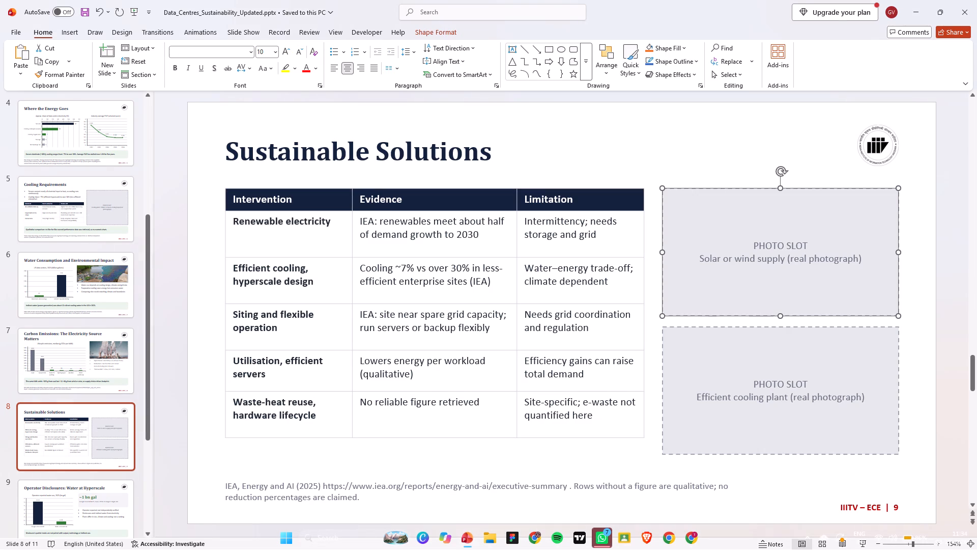
pyautogui.click(706, 155)
pyautogui.click(964, 151)
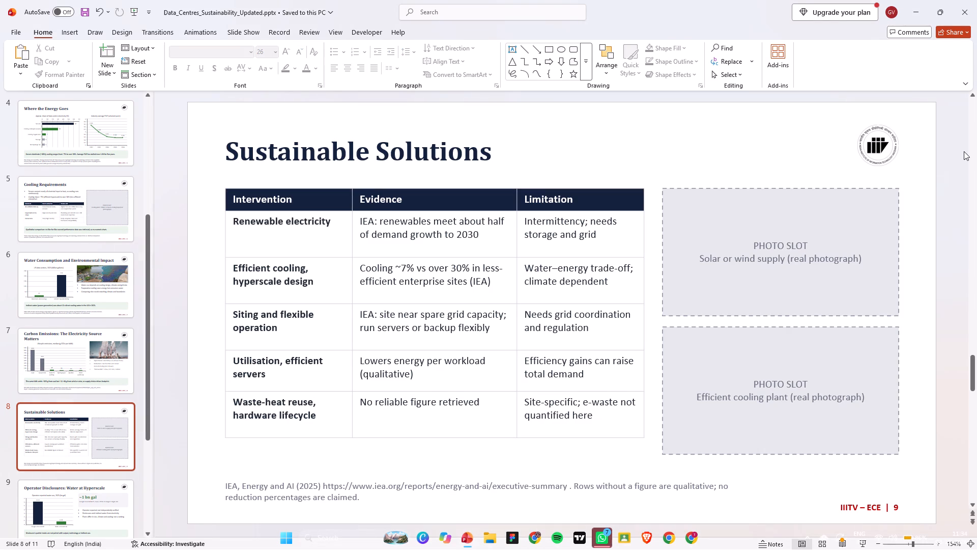
pyautogui.hotkey('ctrl', 'v')
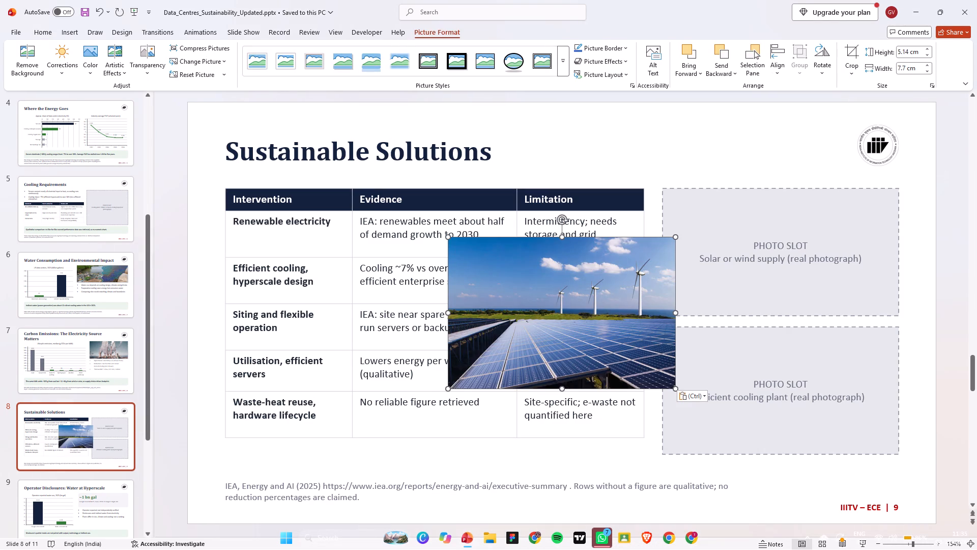
pyautogui.moveTo(558, 315); pyautogui.dragTo(774, 267)
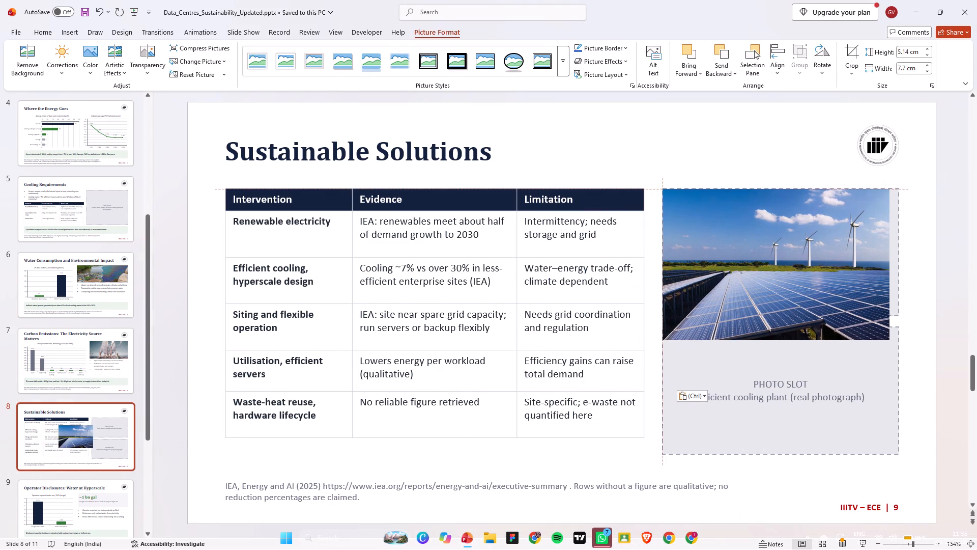
pyautogui.moveTo(774, 267); pyautogui.dragTo(774, 267)
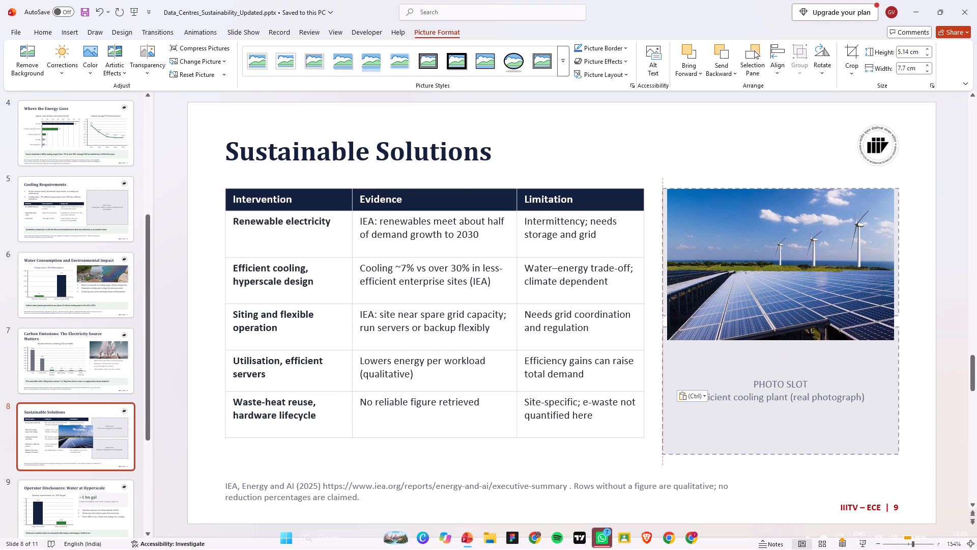
pyautogui.moveTo(774, 267); pyautogui.dragTo(772, 267)
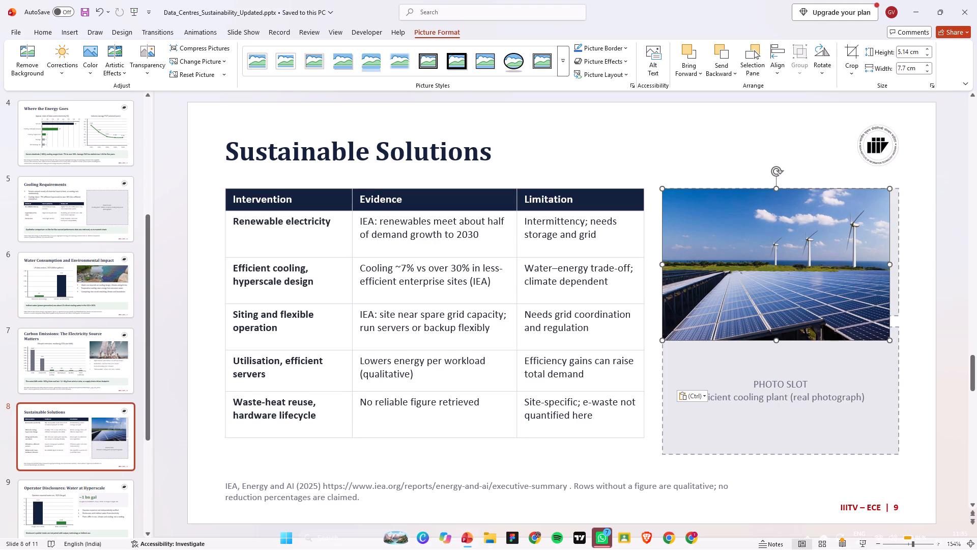
# Resize the solar and wind photo to about 7.99 cm wide and 4.3 cm high so it covers its photo slot.
pyautogui.moveTo(889, 264); pyautogui.dragTo(897, 264)
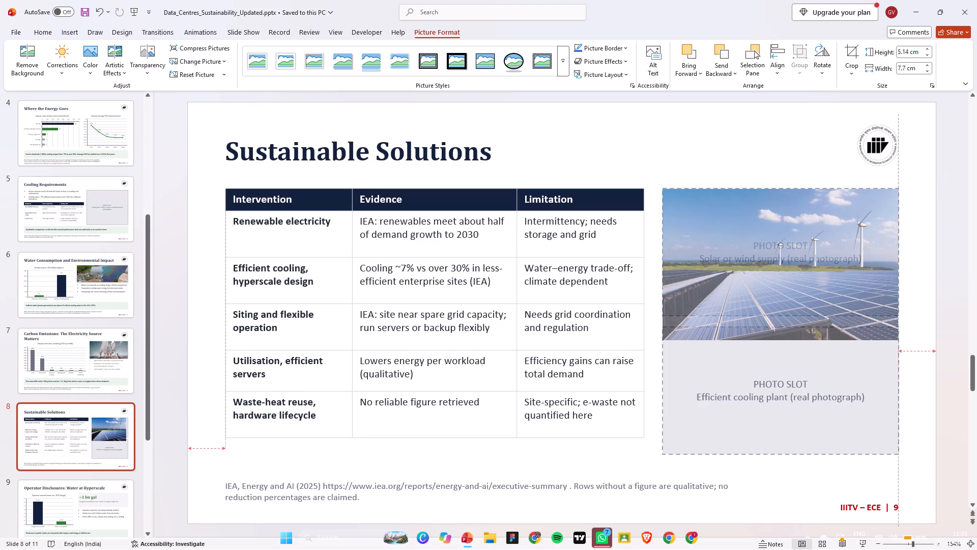
pyautogui.moveTo(781, 343); pyautogui.dragTo(786, 317)
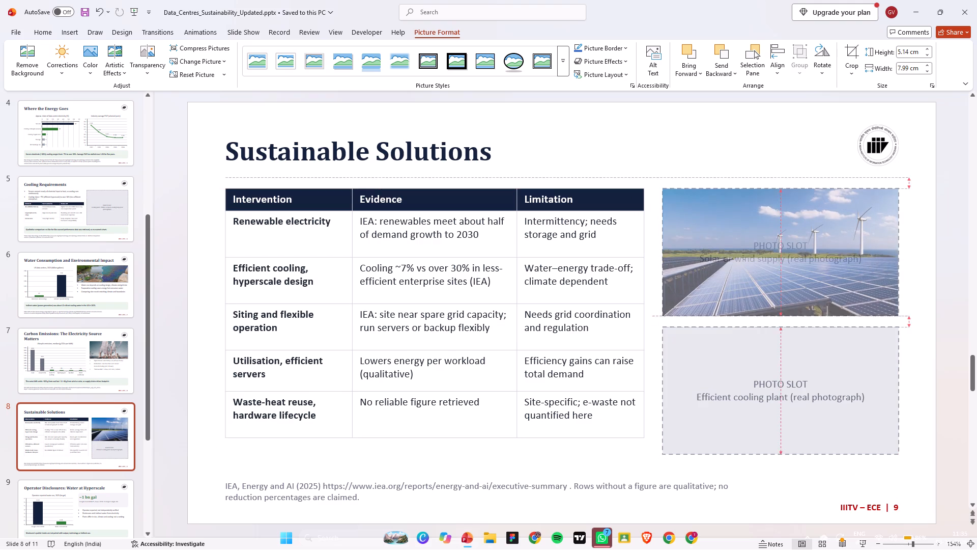
pyautogui.moveTo(786, 317); pyautogui.dragTo(787, 312)
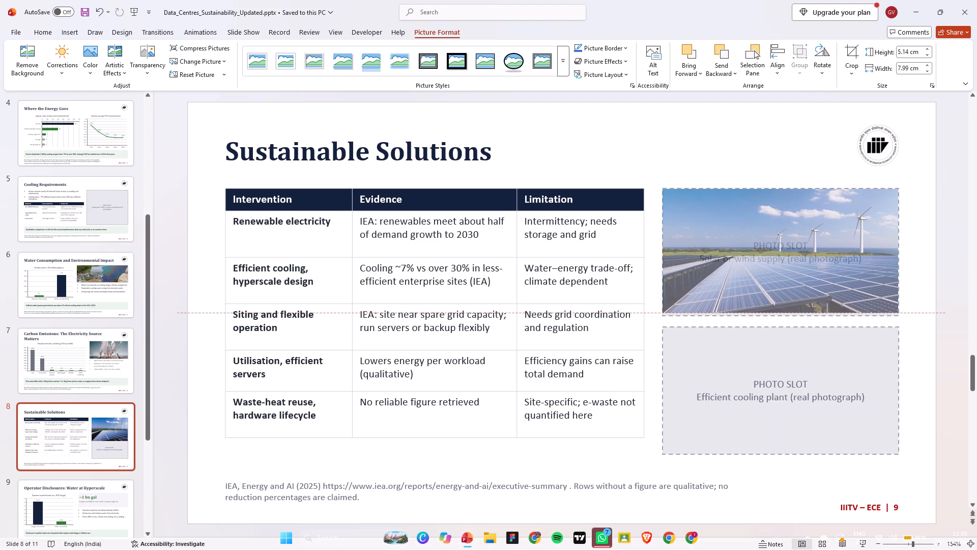
pyautogui.moveTo(787, 312); pyautogui.dragTo(789, 315)
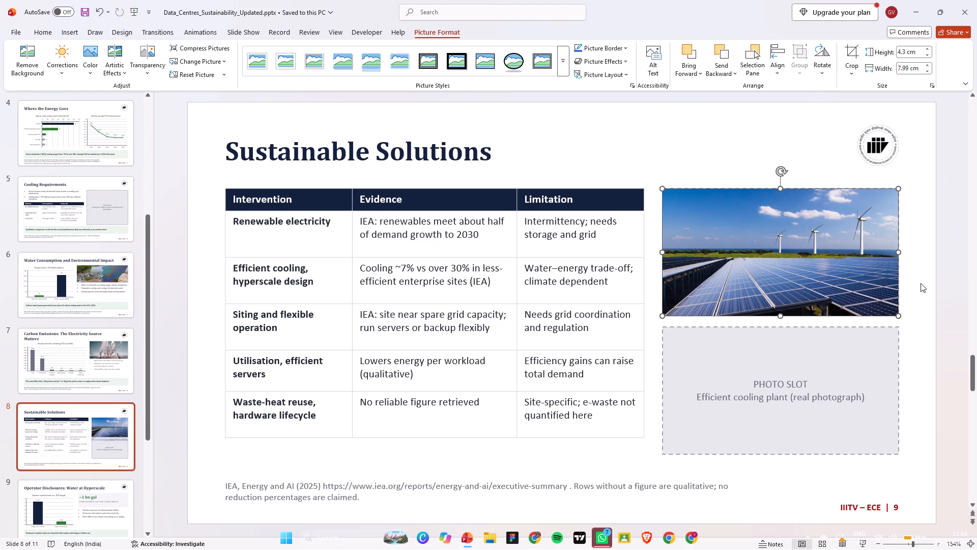
pyautogui.click(953, 271)
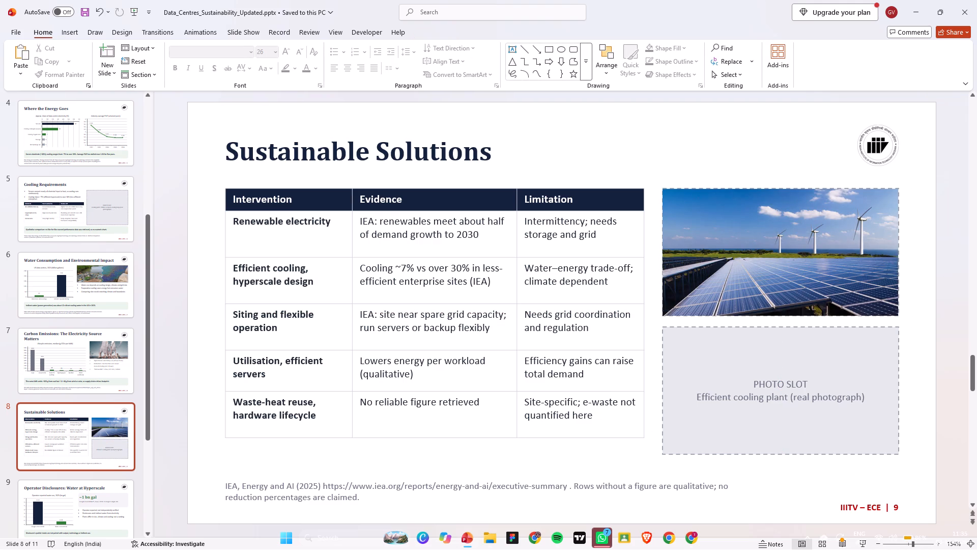
# Look through the slides from Cooling Requirements to Operator Disclosures for unfilled photo slots, ending back on Sustainable Solutions.
pyautogui.press('Up')
pyautogui.press('Down')
pyautogui.press('Up')
pyautogui.press('Up')
pyautogui.press('Up')
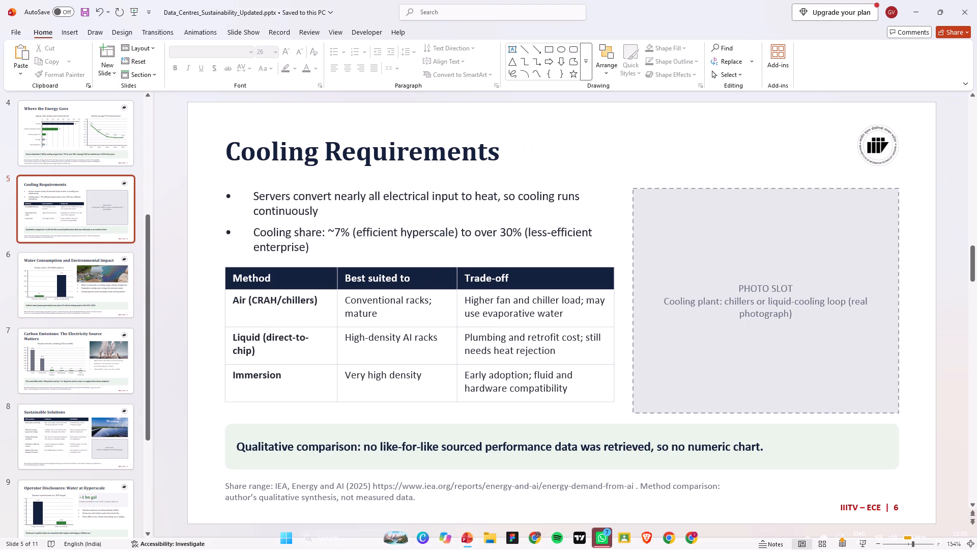
pyautogui.press('Down')
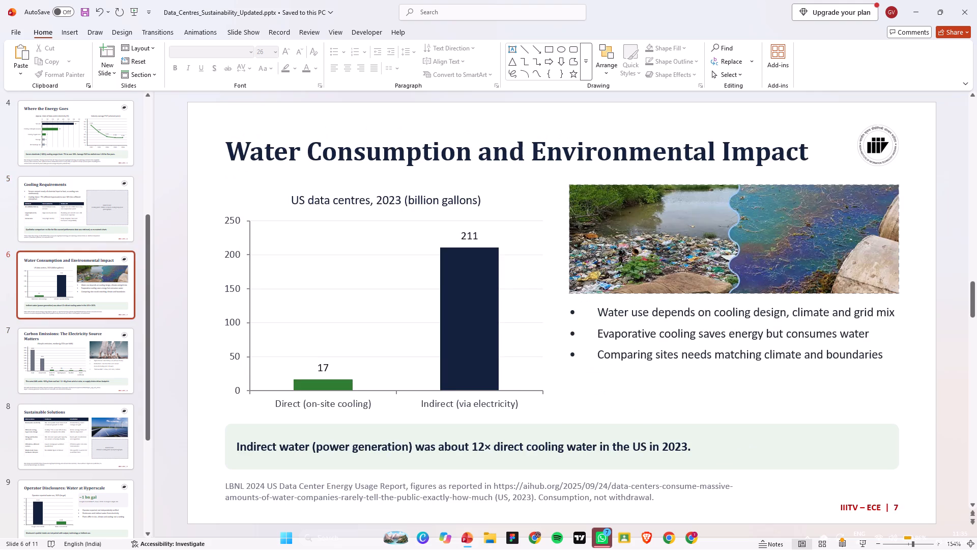
pyautogui.press('Down')
pyautogui.press('Down')
pyautogui.press('Down')
pyautogui.press('Up')
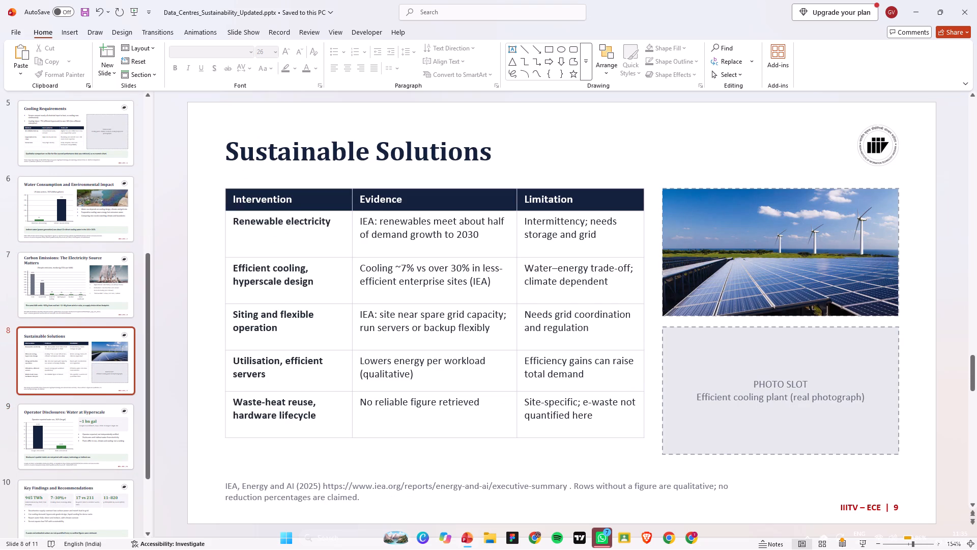
# Copy the "Waste-heat reuse, hardware lifecycle" text from the last row of the Sustainable Solutions table.
pyautogui.click(235, 405)
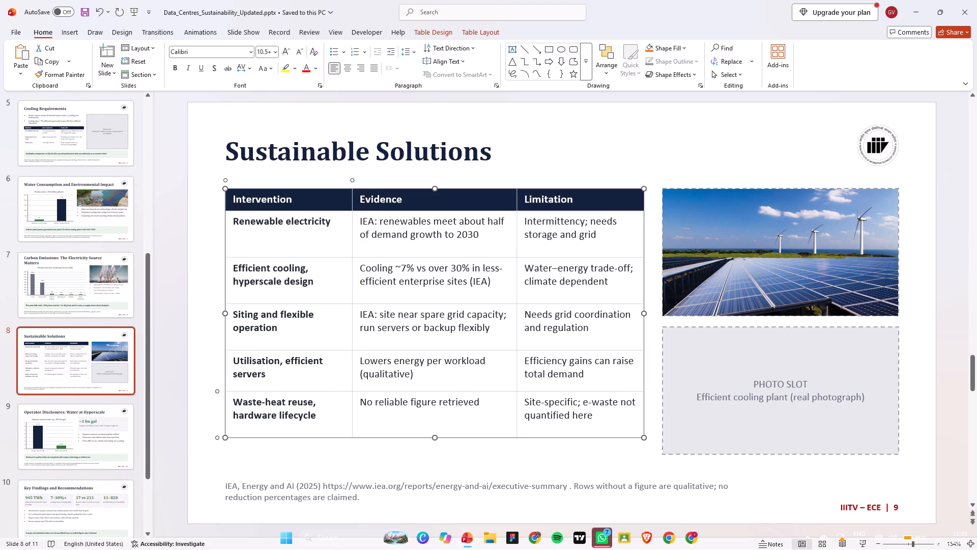
pyautogui.click(235, 402)
pyautogui.click(244, 401)
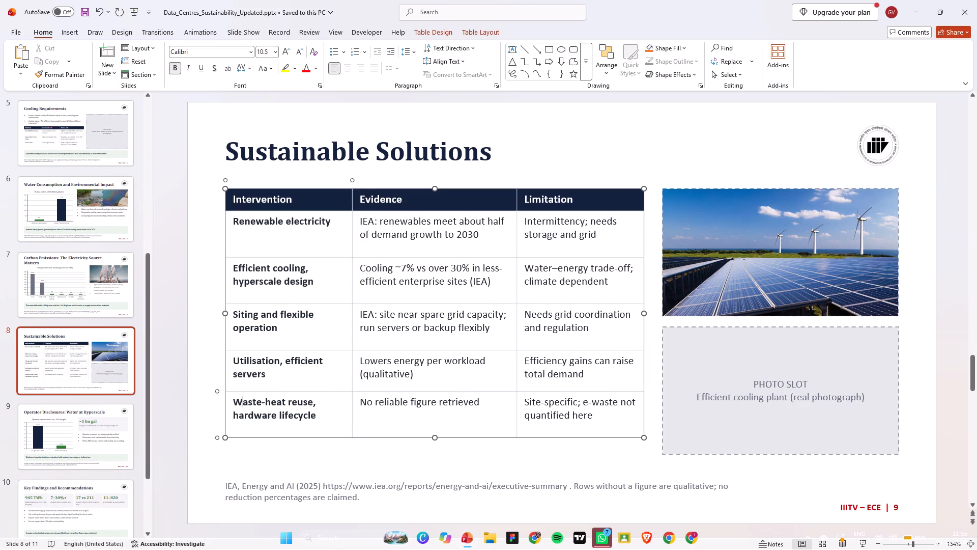
pyautogui.click(236, 400)
pyautogui.moveTo(239, 400); pyautogui.dragTo(320, 415)
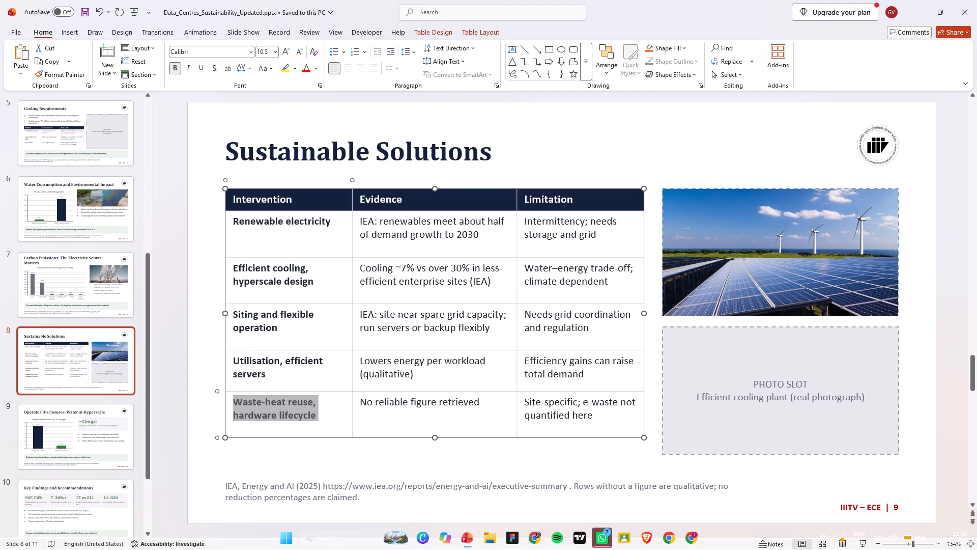
pyautogui.moveTo(320, 415); pyautogui.dragTo(329, 416)
pyautogui.hotkey('ctrl', 'c')
# Switch to Chrome and search Google Images for the copied text "Waste-heat reuse, hardware lifecycle".
pyautogui.click(695, 536)
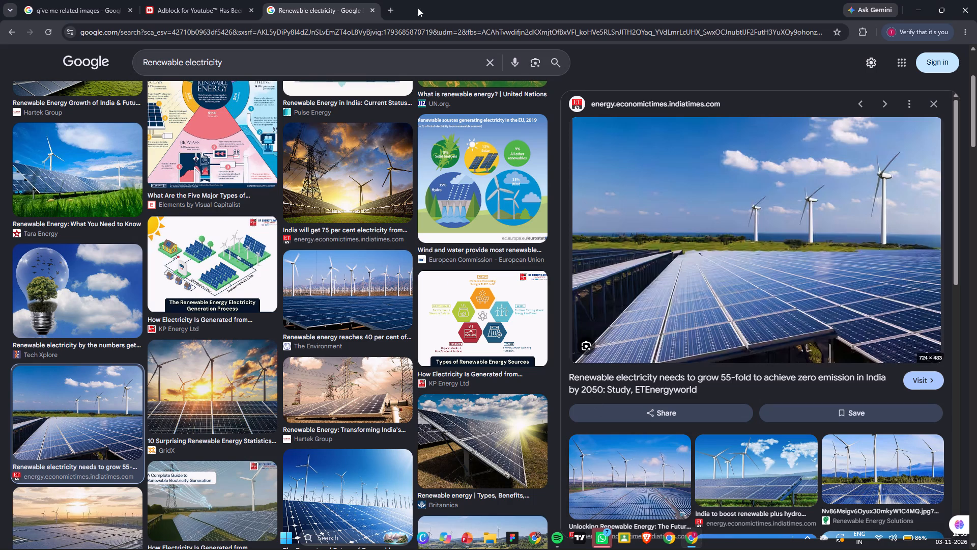
pyautogui.click(490, 58)
pyautogui.hotkey('ctrl', 'v')
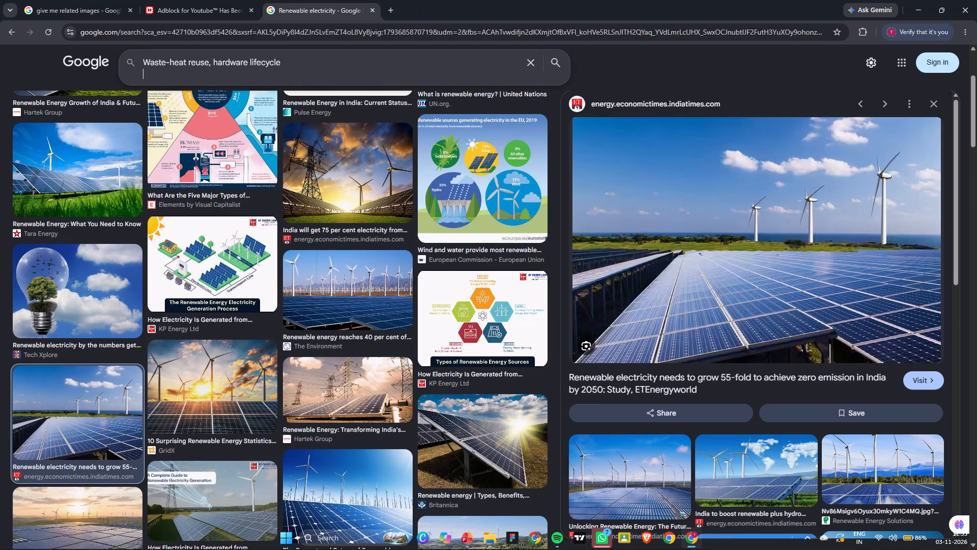
pyautogui.press('Return')
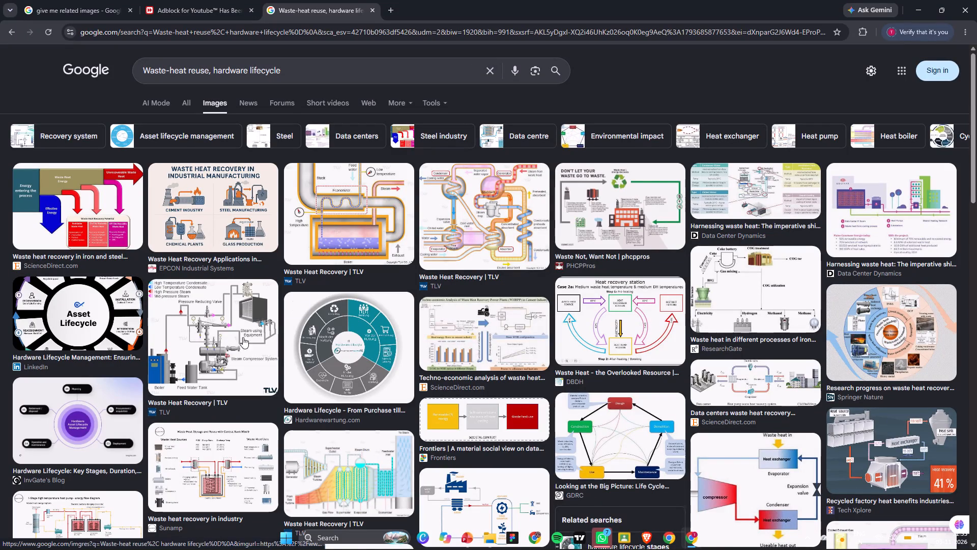
# Find The Scottish Government's waste heat recovery diagram with evaporator, turbine, condenser and pump, and copy the image.
pyautogui.scroll(-2, 521, 431)
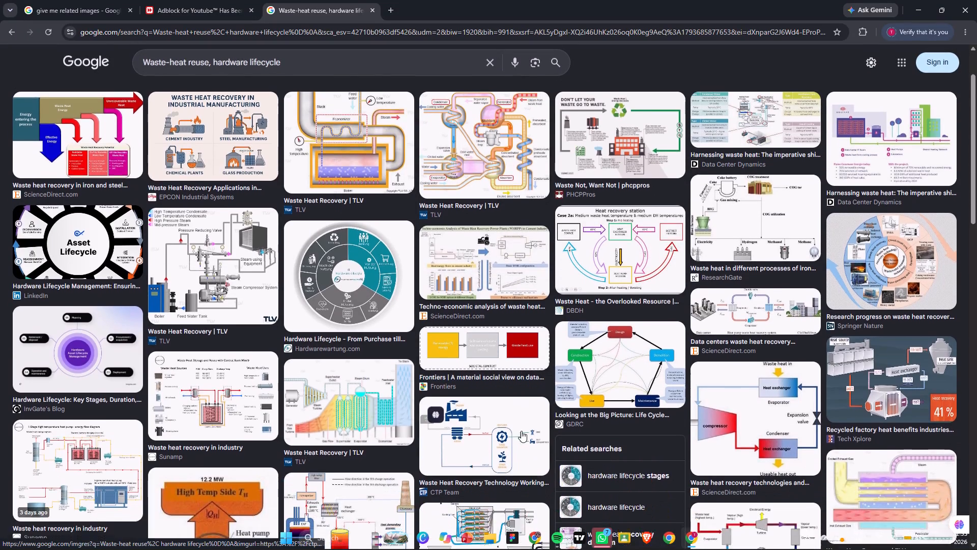
pyautogui.scroll(-3, 521, 431)
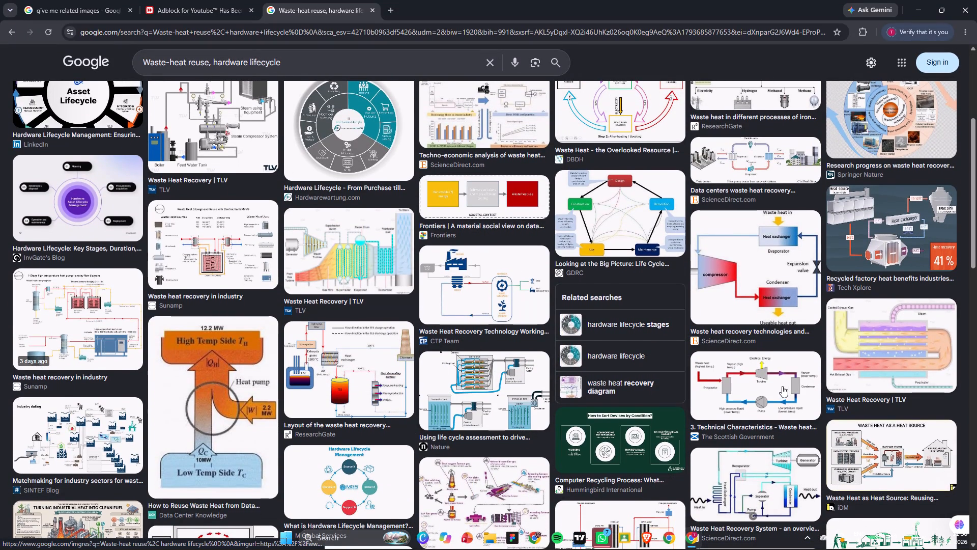
pyautogui.click(782, 386)
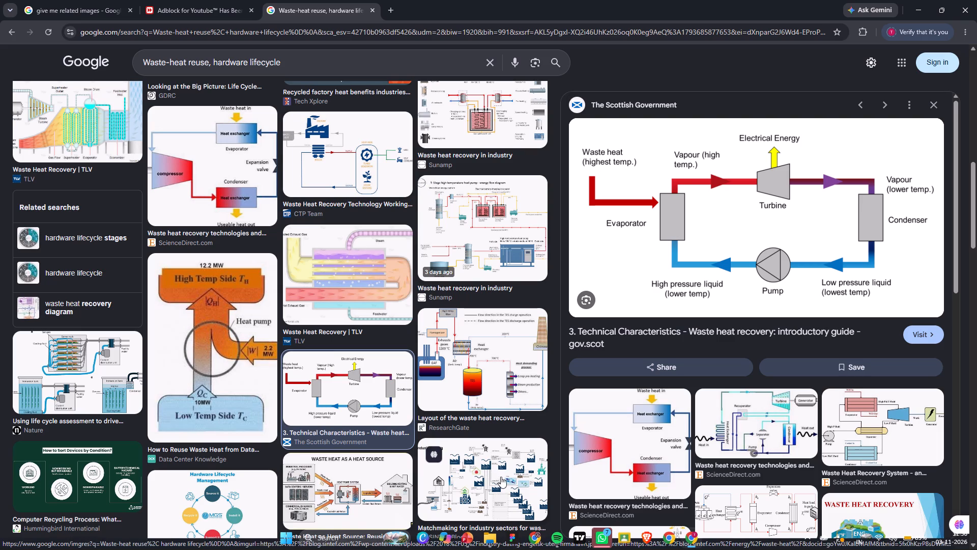
pyautogui.rightClick(733, 227)
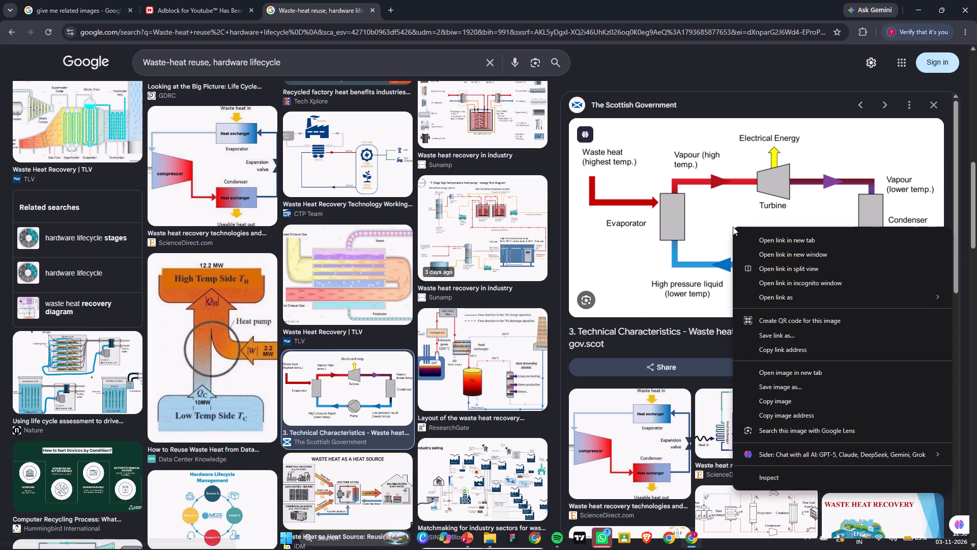
pyautogui.click(809, 397)
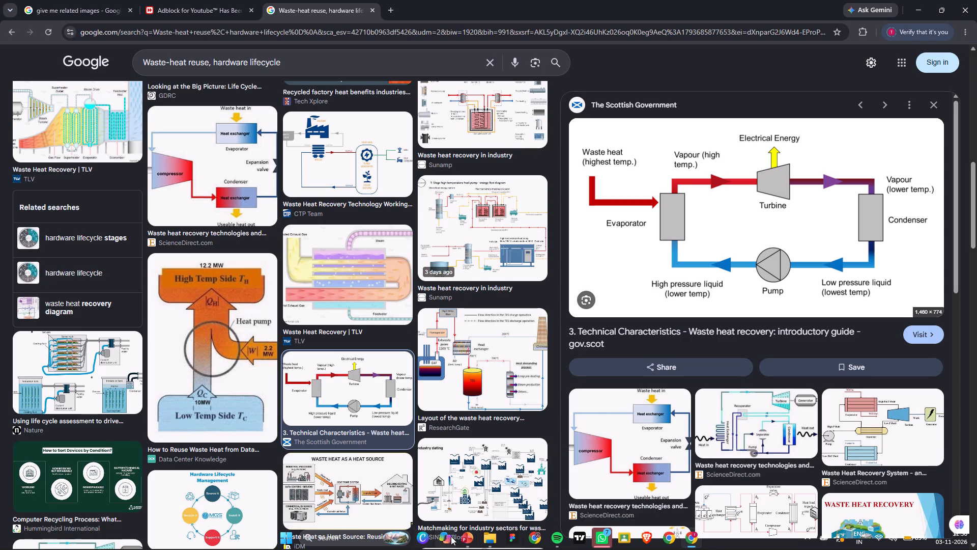
# Switch to PowerPoint, paste the waste heat diagram, shrink it, and place it over the "Efficient cooling plant" photo slot, aligned to its left edge.
pyautogui.click(470, 536)
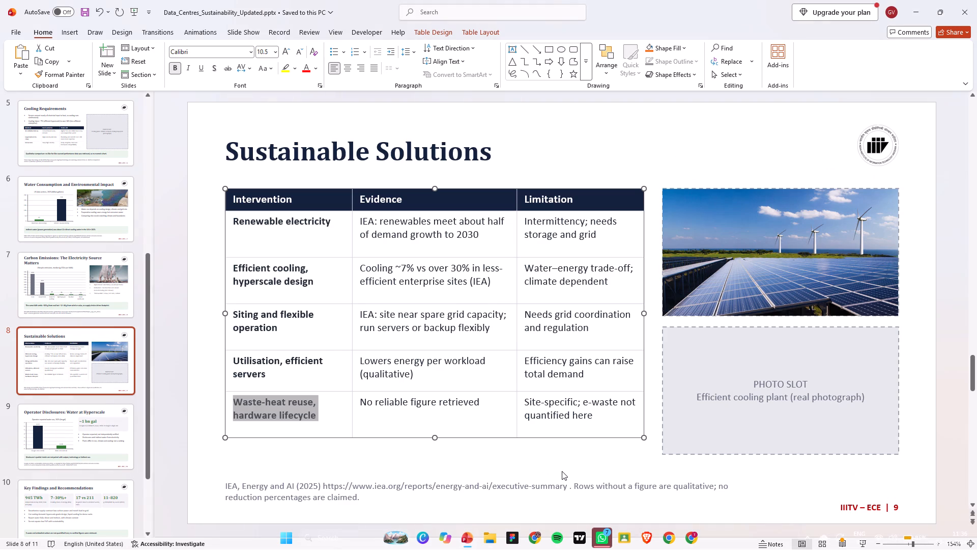
pyautogui.hotkey('ctrl', 'v')
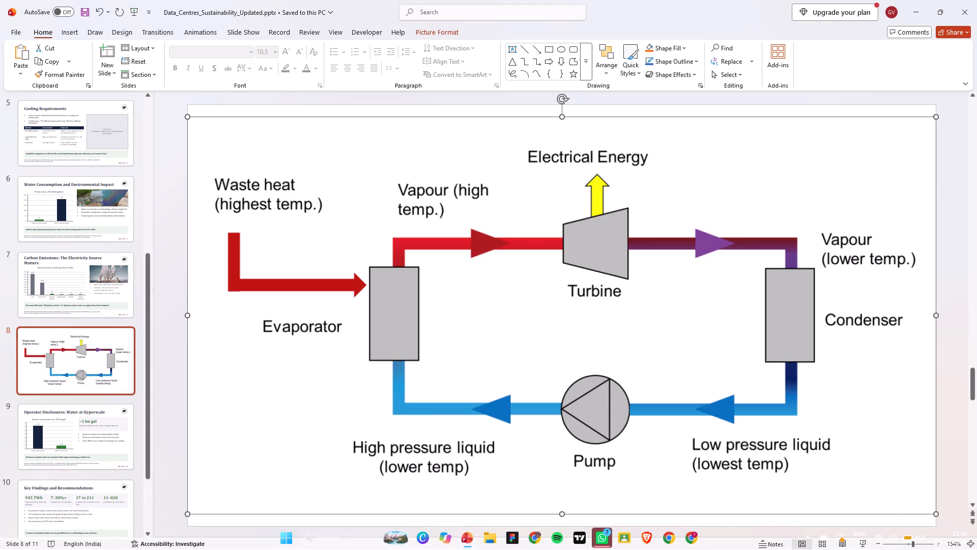
pyautogui.hotkey('ctrl', '-')
pyautogui.hotkey('ctrl', '-')
pyautogui.moveTo(937, 515); pyautogui.dragTo(309, 235)
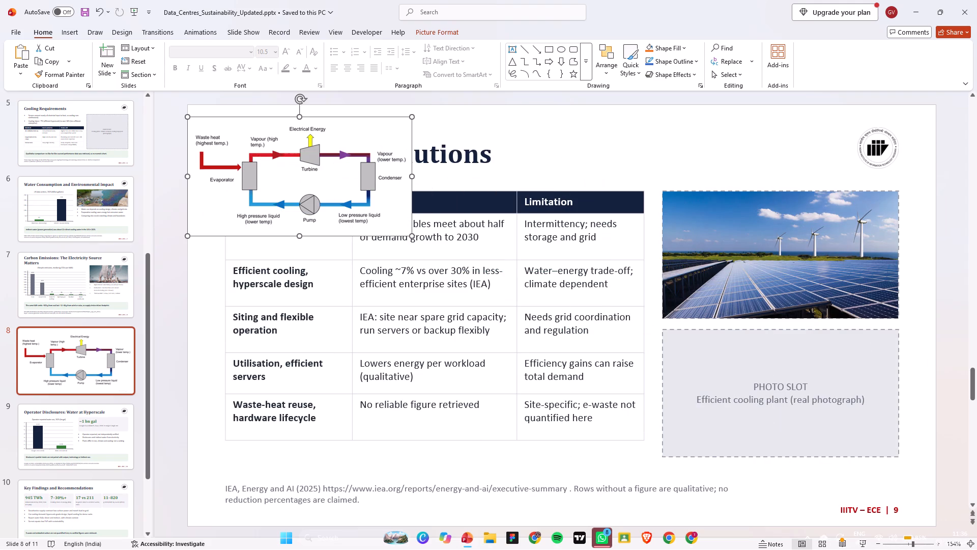
pyautogui.moveTo(287, 172); pyautogui.dragTo(769, 384)
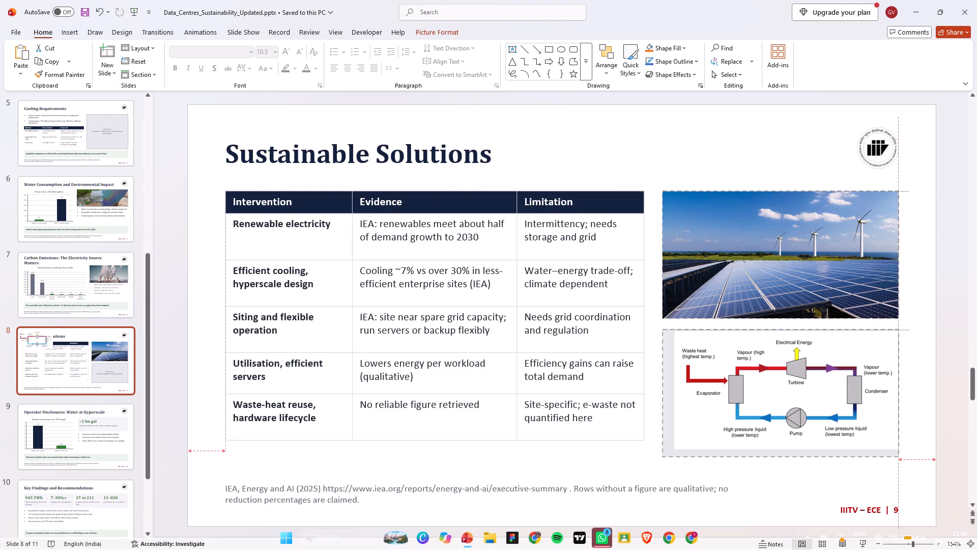
pyautogui.moveTo(769, 384); pyautogui.dragTo(761, 382)
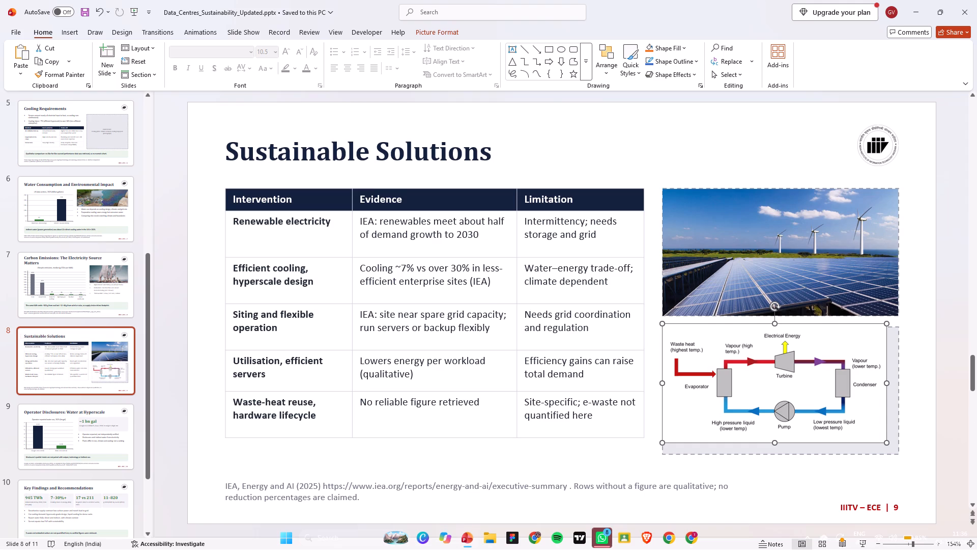
# Enlarge the waste heat diagram until it covers the "Efficient cooling plant" photo slot, then deselect it.
pyautogui.moveTo(887, 442); pyautogui.dragTo(894, 452)
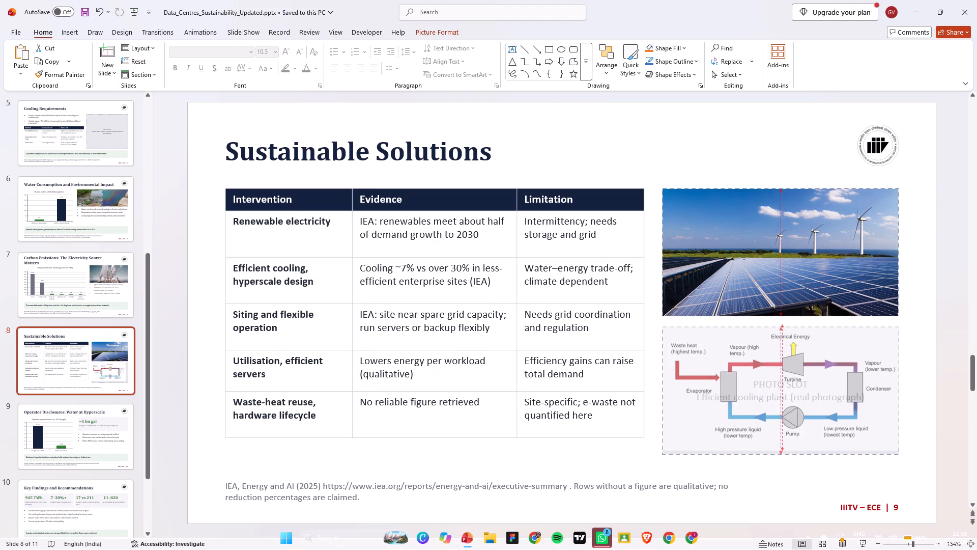
pyautogui.moveTo(894, 452); pyautogui.dragTo(893, 456)
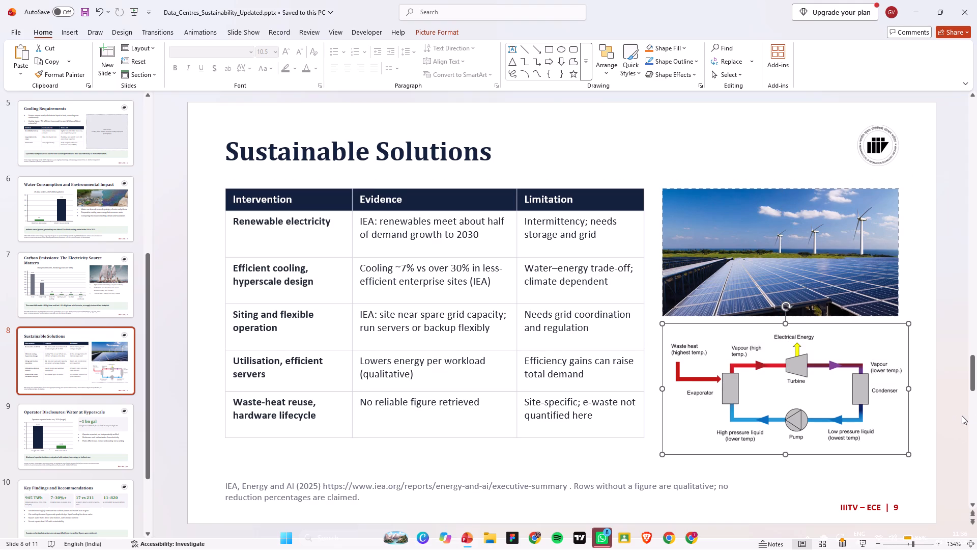
pyautogui.click(962, 416)
# Look through the remaining slides for unfilled photo slots, ending on the Cooling Requirements slide.
pyautogui.press('Down')
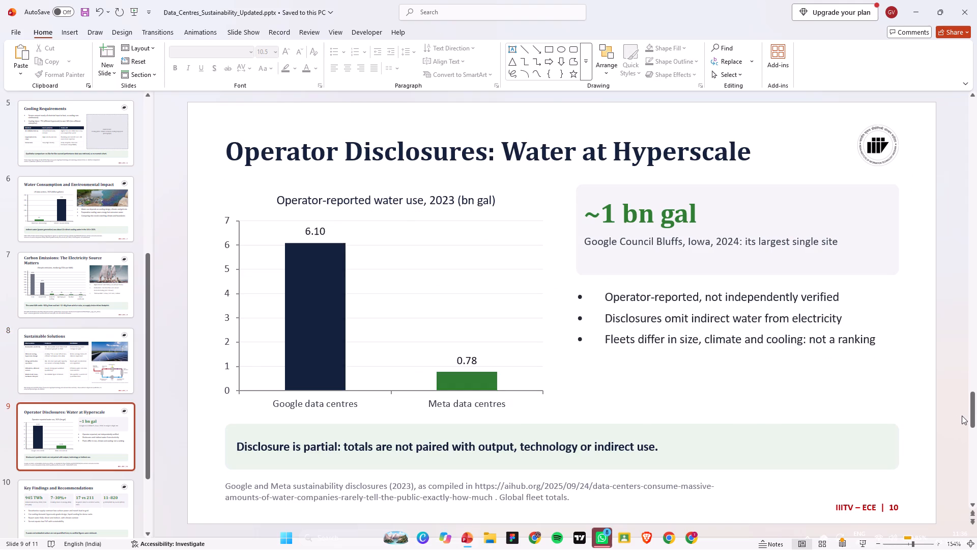
pyautogui.press('Down')
pyautogui.press('Down')
pyautogui.press('Down')
pyautogui.press('Down')
pyautogui.press('Up')
pyautogui.press('Up')
pyautogui.press('Up')
pyautogui.press('Up')
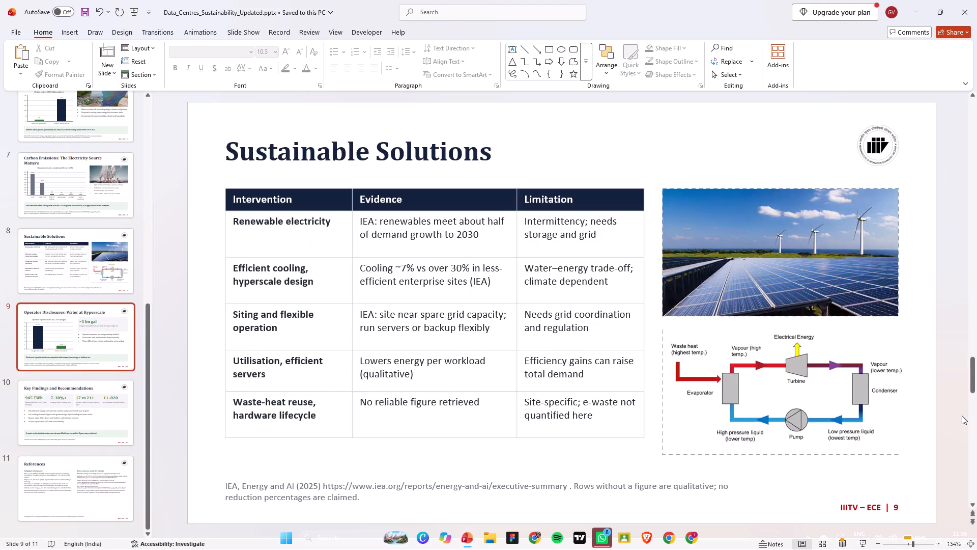
pyautogui.press('Up')
pyautogui.press('Up')
pyautogui.press('Up')
pyautogui.press('Down')
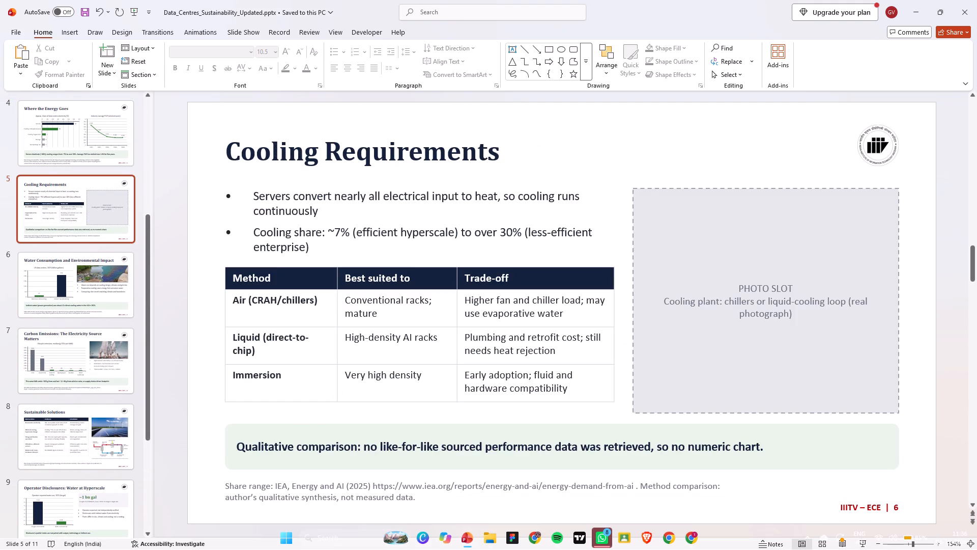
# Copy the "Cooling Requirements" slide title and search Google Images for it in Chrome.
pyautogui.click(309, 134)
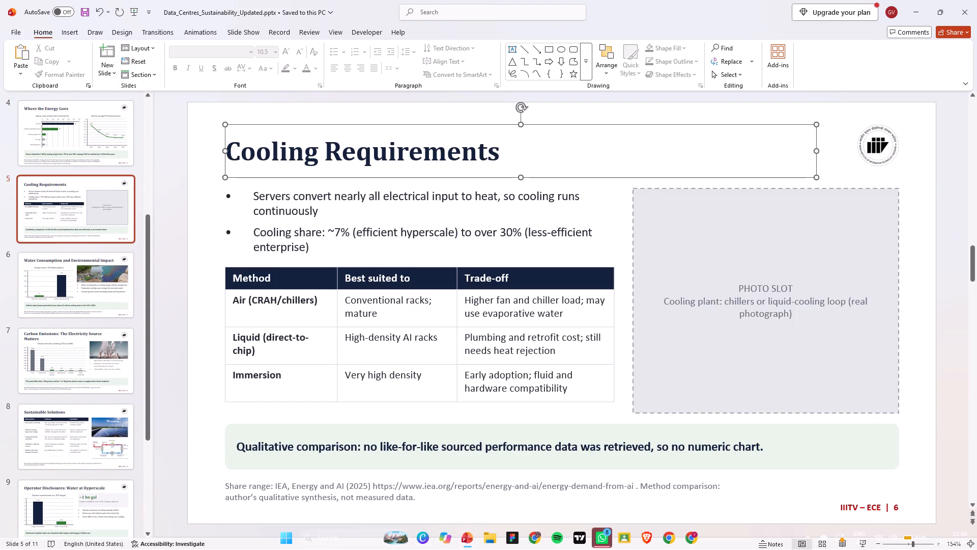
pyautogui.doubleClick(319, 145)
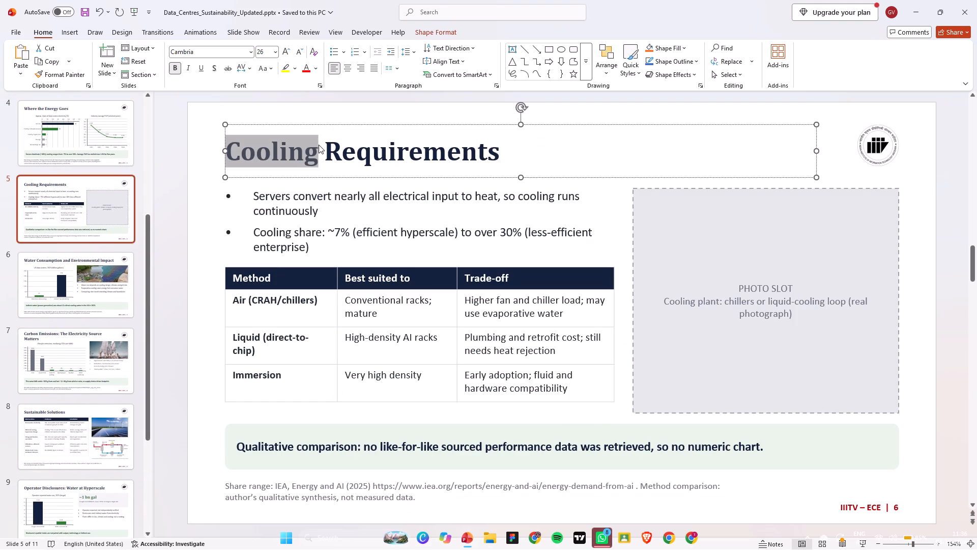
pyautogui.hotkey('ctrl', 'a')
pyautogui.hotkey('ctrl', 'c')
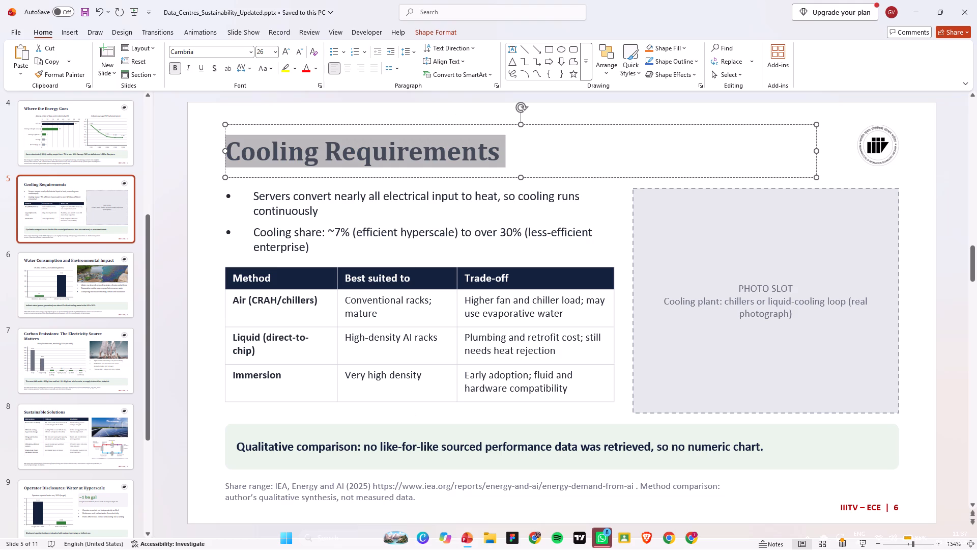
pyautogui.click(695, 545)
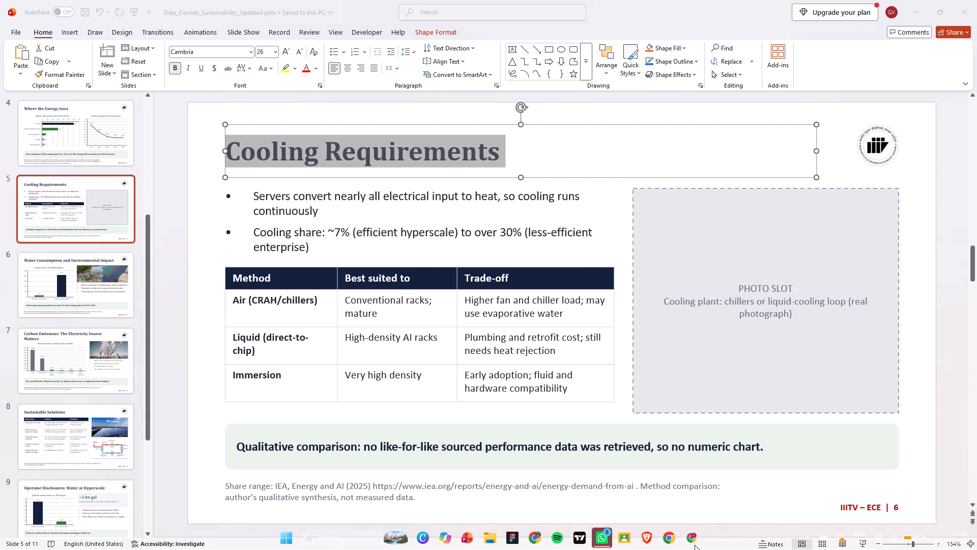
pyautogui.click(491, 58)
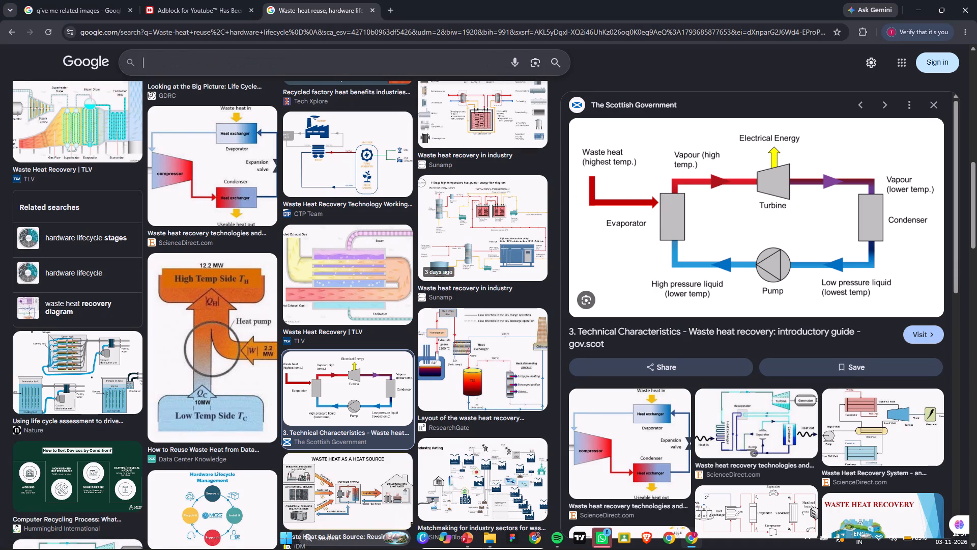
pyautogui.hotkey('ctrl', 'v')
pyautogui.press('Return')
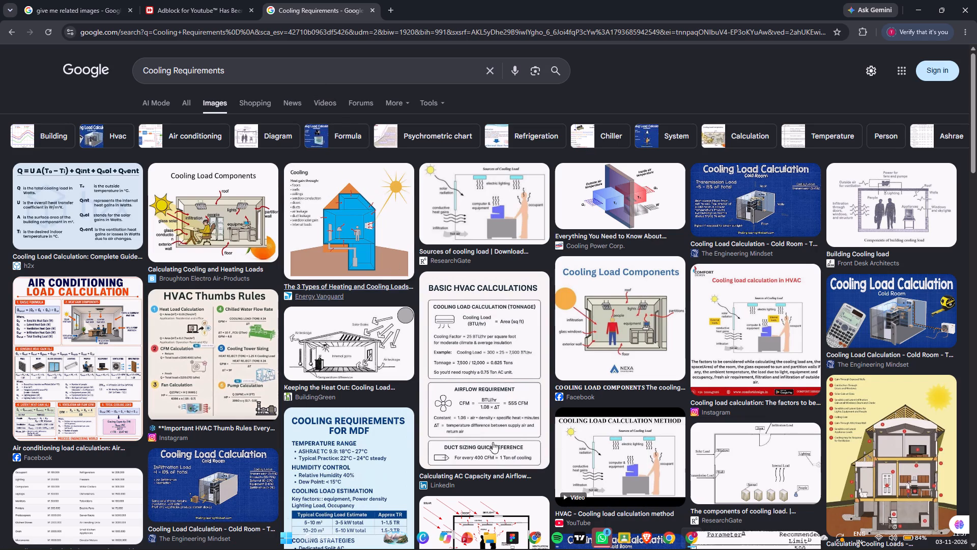
# Return to PowerPoint and copy the text "Air (CRAH/chillers" from the Method column of the Cooling Requirements table.
pyautogui.click(463, 541)
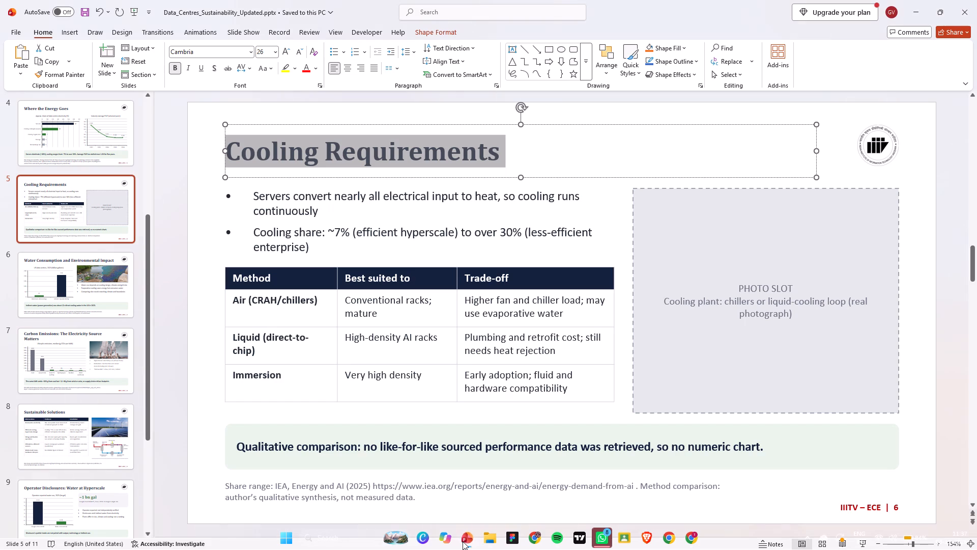
pyautogui.click(520, 360)
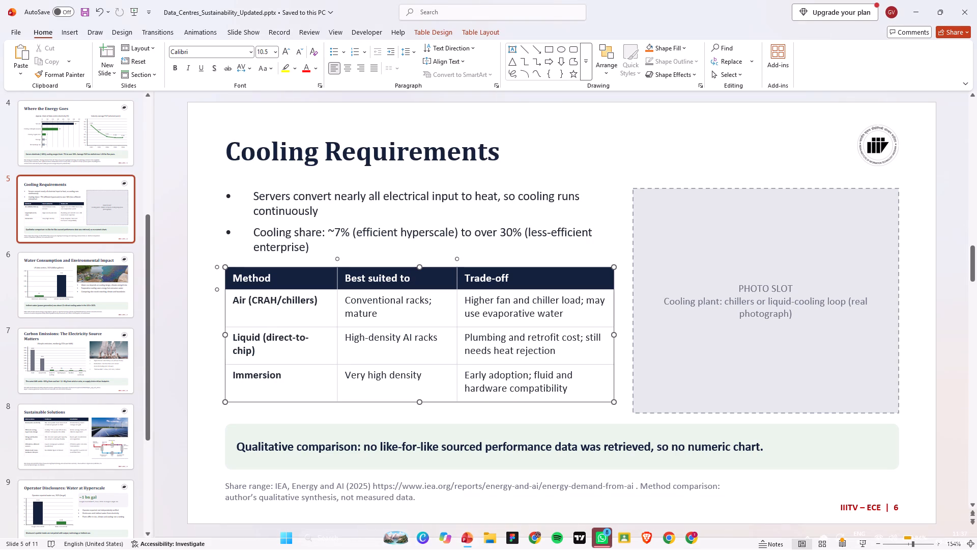
pyautogui.click(260, 299)
pyautogui.click(235, 301)
pyautogui.hotkey('ctrl', 'a')
pyautogui.click(271, 299)
pyautogui.moveTo(308, 299); pyautogui.dragTo(198, 298)
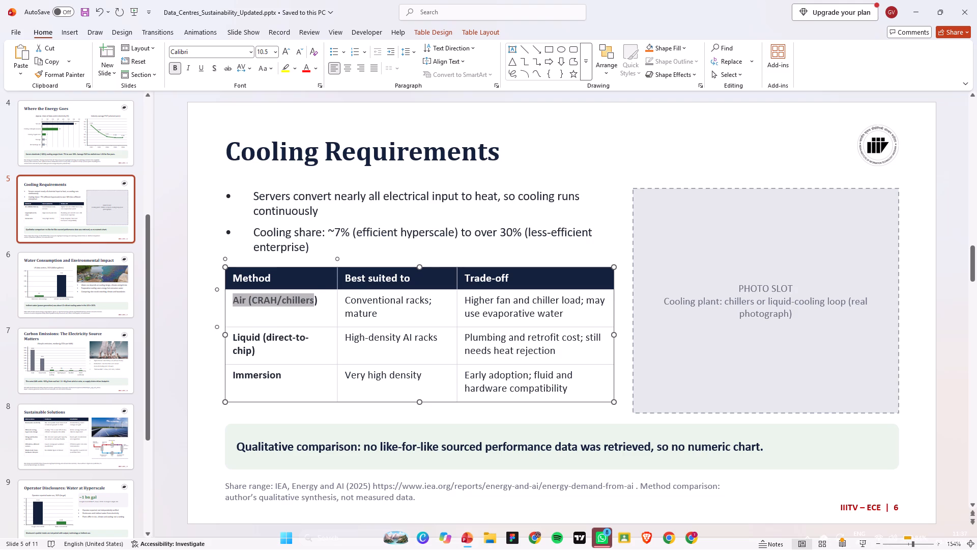
pyautogui.moveTo(198, 298); pyautogui.dragTo(197, 298)
pyautogui.hotkey('ctrl', 'c')
# Switch to Chrome and search Google Images for the copied text "Air (CRAH/chillers".
pyautogui.click(699, 542)
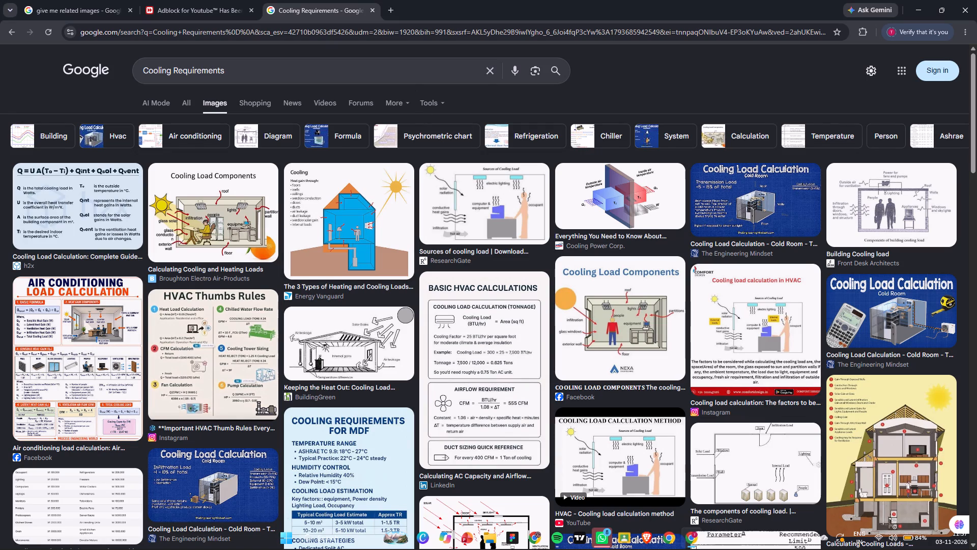
pyautogui.click(490, 70)
pyautogui.hotkey('ctrl', 'v')
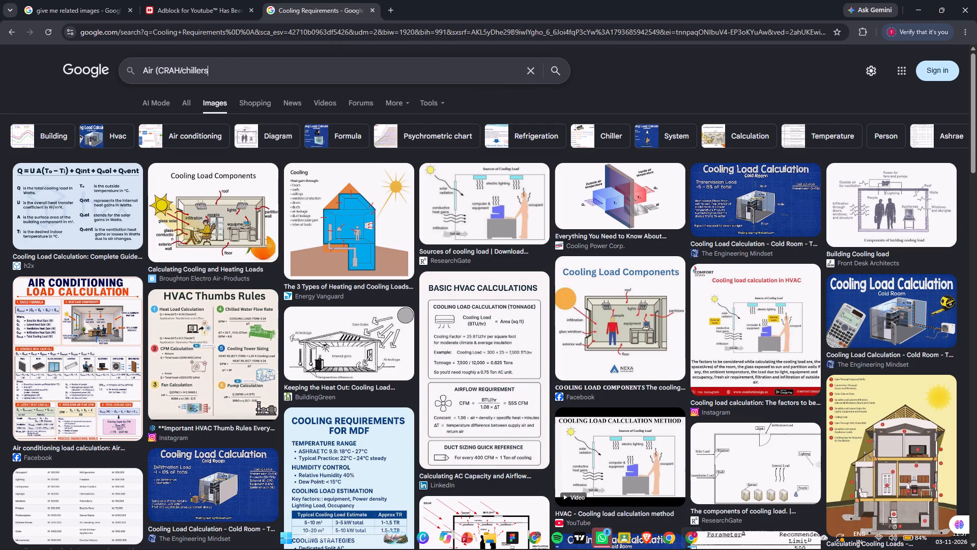
pyautogui.press('Return')
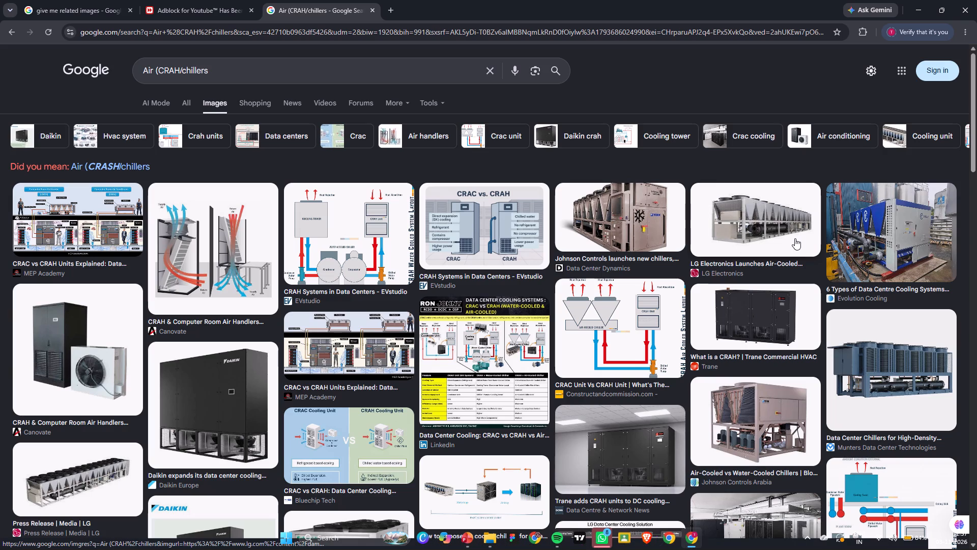
# Copy the Evolution Cooling chiller photo from the image results and paste it onto the Cooling Requirements slide in PowerPoint.
pyautogui.click(942, 243)
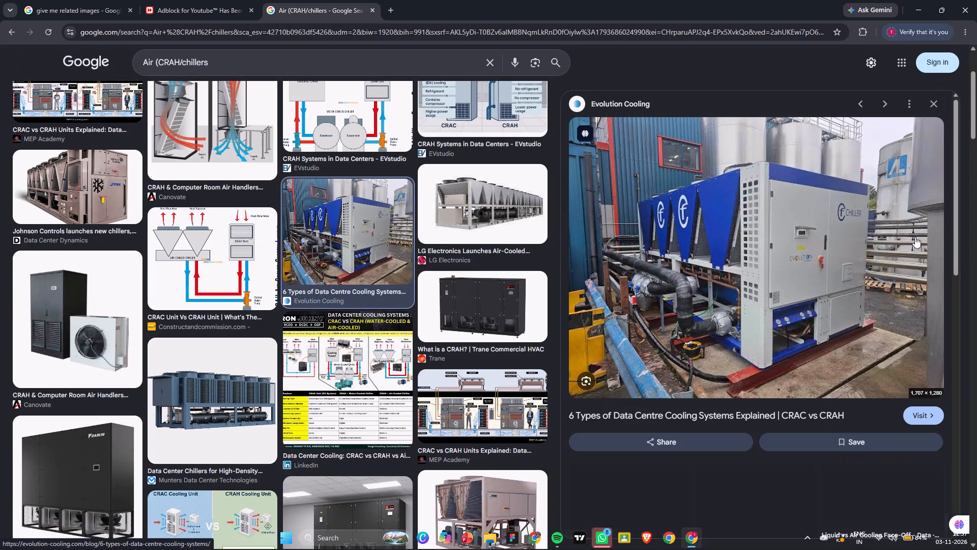
pyautogui.rightClick(722, 180)
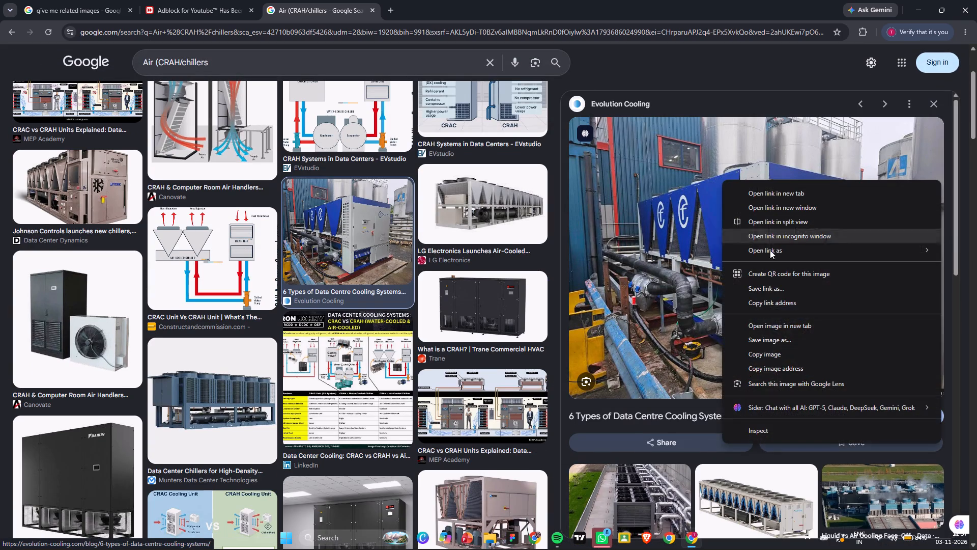
pyautogui.click(784, 353)
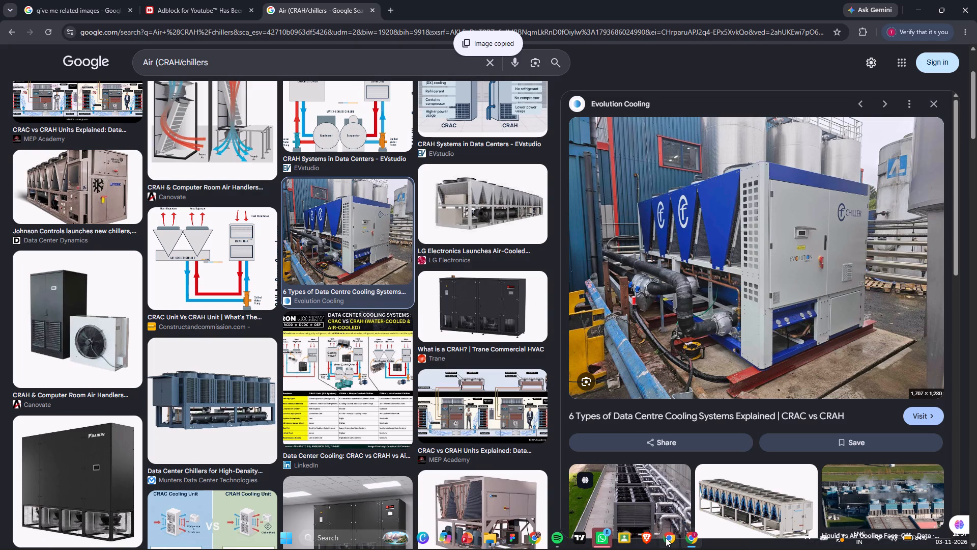
pyautogui.click(466, 539)
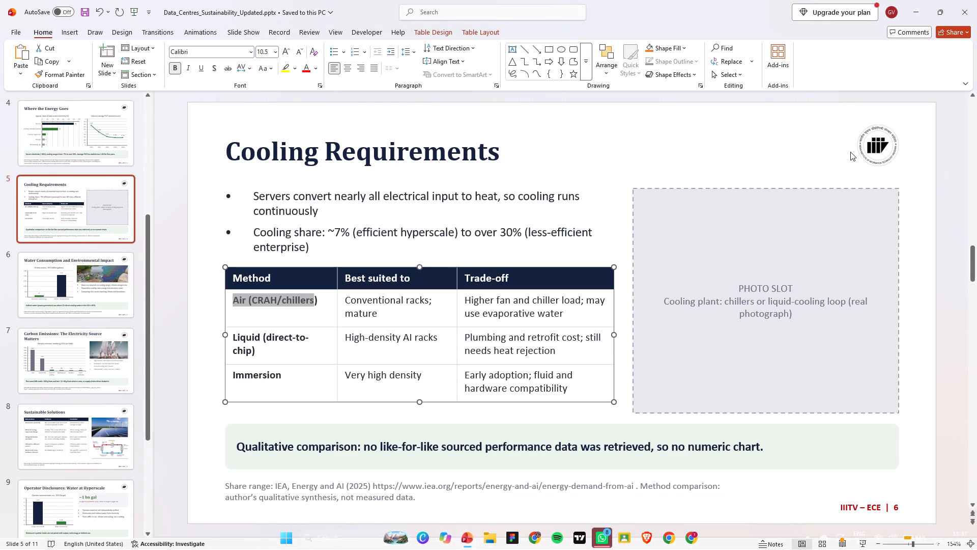
pyautogui.click(954, 145)
pyautogui.hotkey('ctrl', 'v')
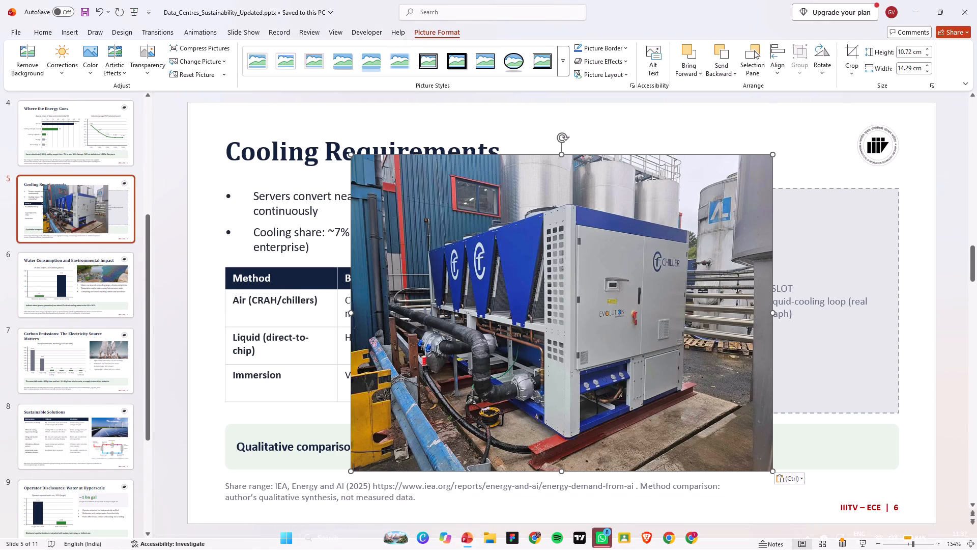
# Move and resize the chiller photo to cover the cooling plant photo slot, about 7.6 cm high and 9 cm wide.
pyautogui.moveTo(771, 470); pyautogui.dragTo(705, 411)
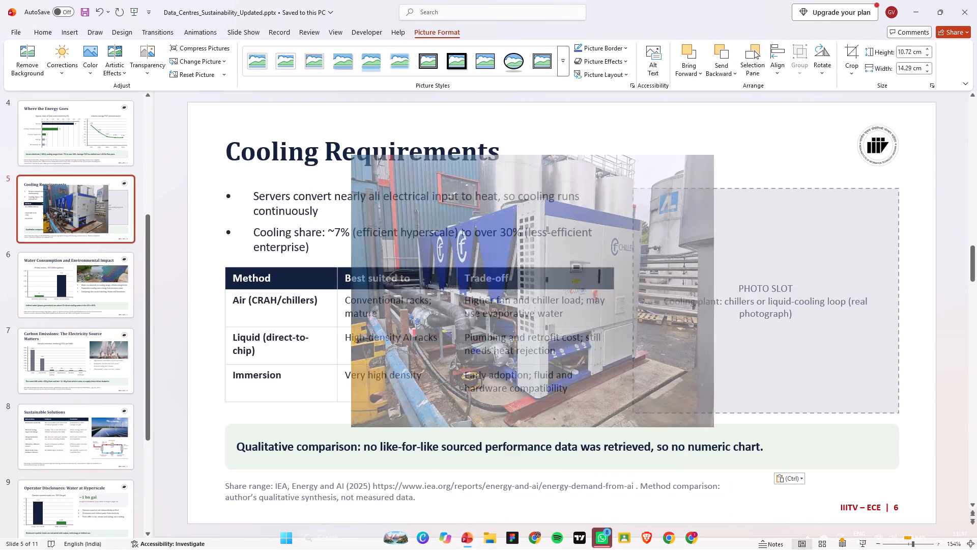
pyautogui.moveTo(705, 411); pyautogui.dragTo(559, 277)
pyautogui.moveTo(496, 252); pyautogui.dragTo(622, 289)
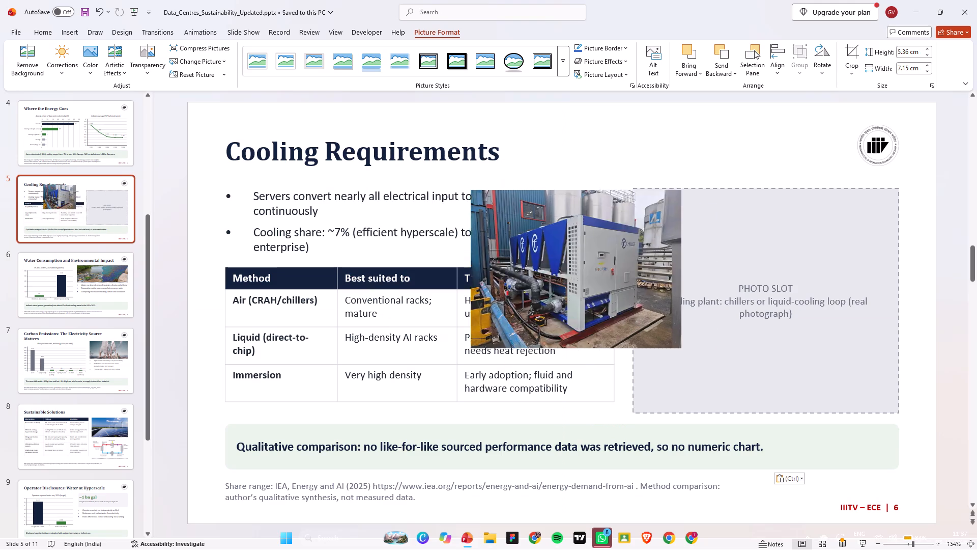
pyautogui.moveTo(622, 289); pyautogui.dragTo(779, 286)
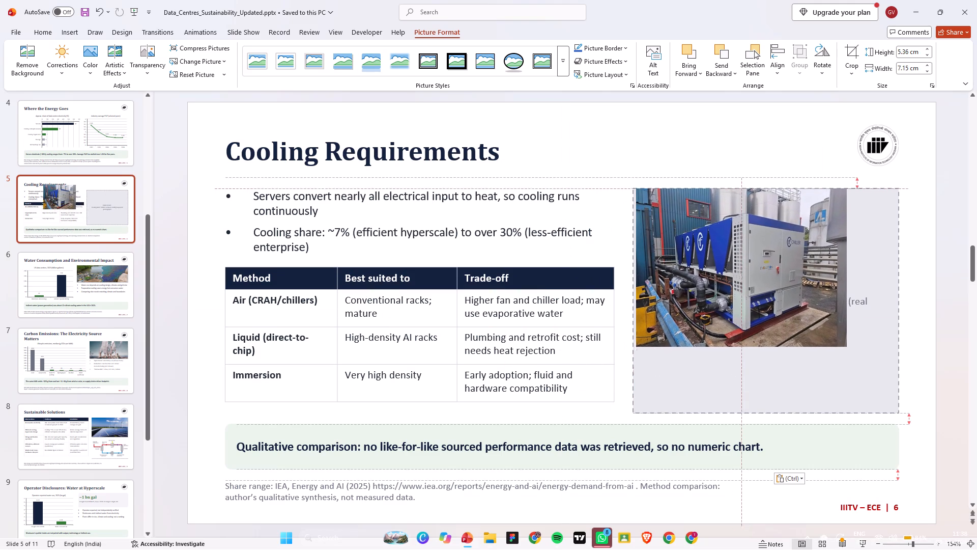
pyautogui.moveTo(779, 286); pyautogui.dragTo(778, 285)
pyautogui.moveTo(846, 345); pyautogui.dragTo(897, 383)
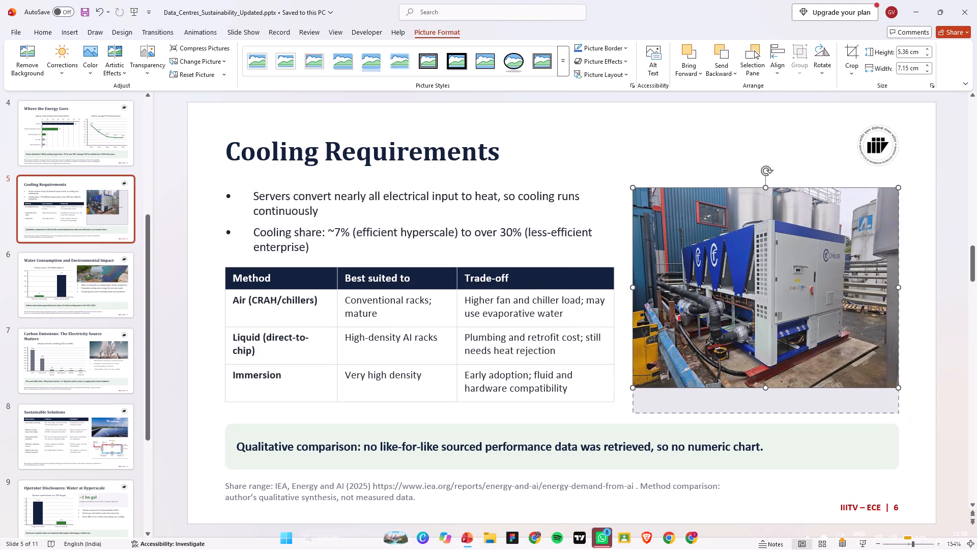
pyautogui.moveTo(766, 389); pyautogui.dragTo(766, 406)
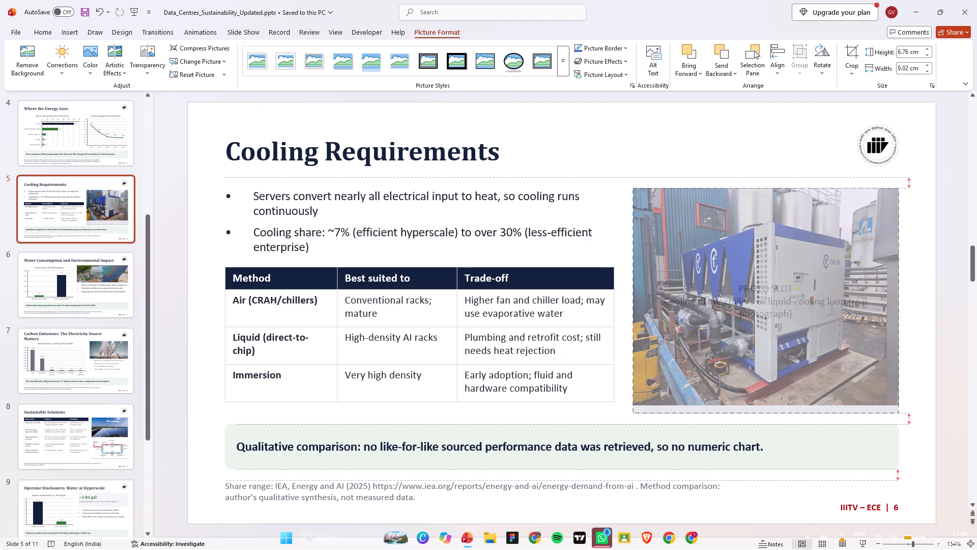
pyautogui.moveTo(766, 406); pyautogui.dragTo(766, 414)
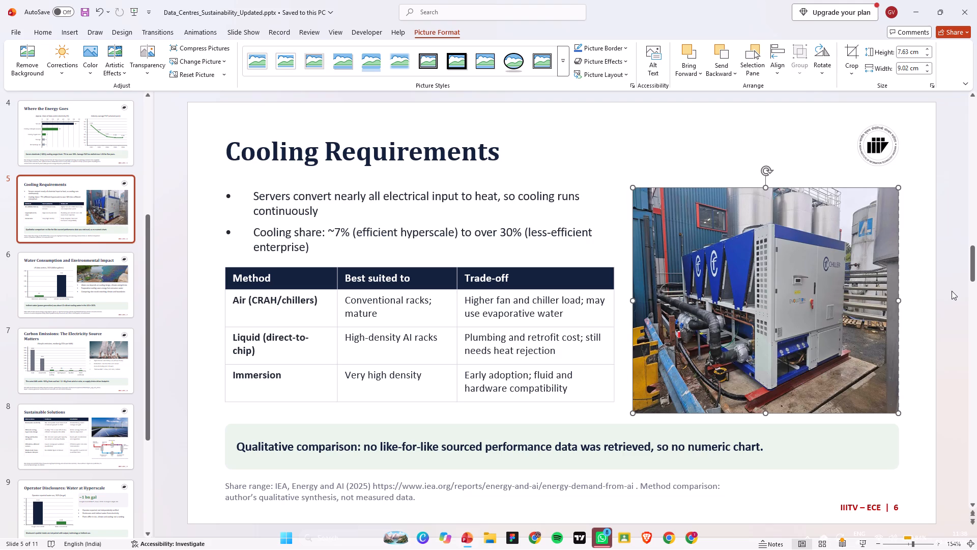
pyautogui.click(952, 291)
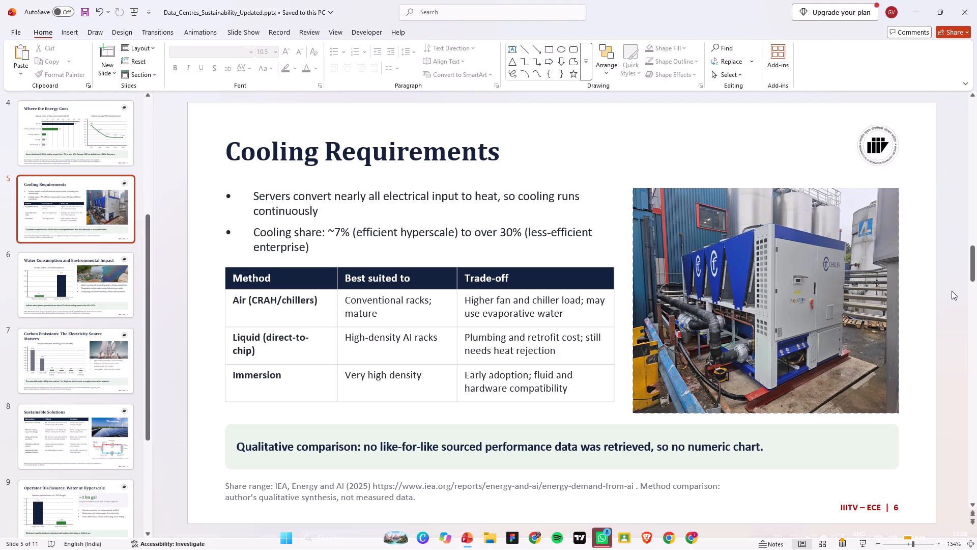
# Look through the whole presentation for any remaining unfilled photo slots, ending on the Key Findings and Recommendations slide.
pyautogui.press('Up')
pyautogui.press('Up')
pyautogui.press('Up')
pyautogui.press('Up')
pyautogui.press('Up')
pyautogui.press('Down')
pyautogui.press('Down')
pyautogui.press('Down')
pyautogui.press('Down')
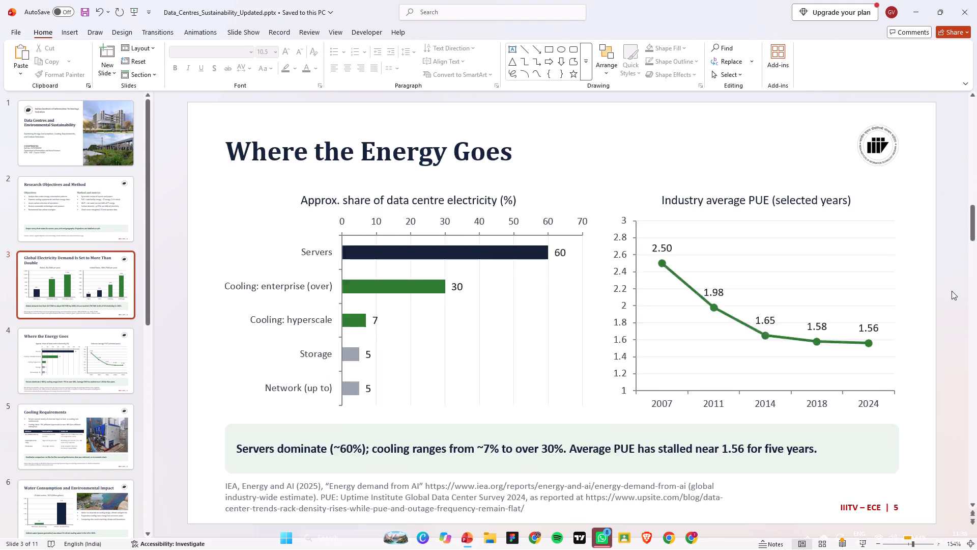
pyautogui.press('Down')
pyautogui.press('Down')
pyautogui.press('Down')
pyautogui.press('Down')
pyautogui.press('Down')
pyautogui.press('Down')
pyautogui.press('Down')
pyautogui.press('Down')
pyautogui.press('Down')
pyautogui.press('Up')
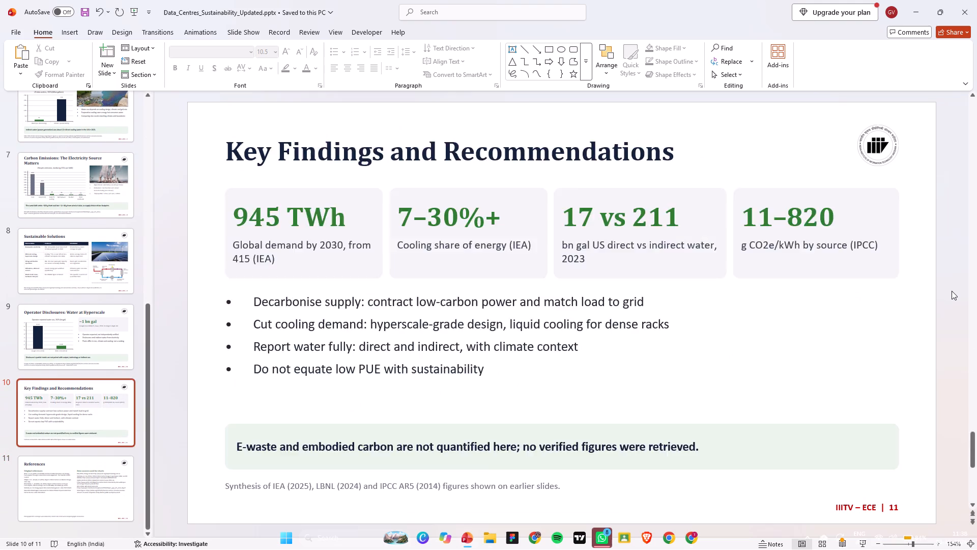
pyautogui.press('Up')
pyautogui.press('Up')
pyautogui.press('Up')
pyautogui.press('Up')
pyautogui.press('Up')
pyautogui.press('Up')
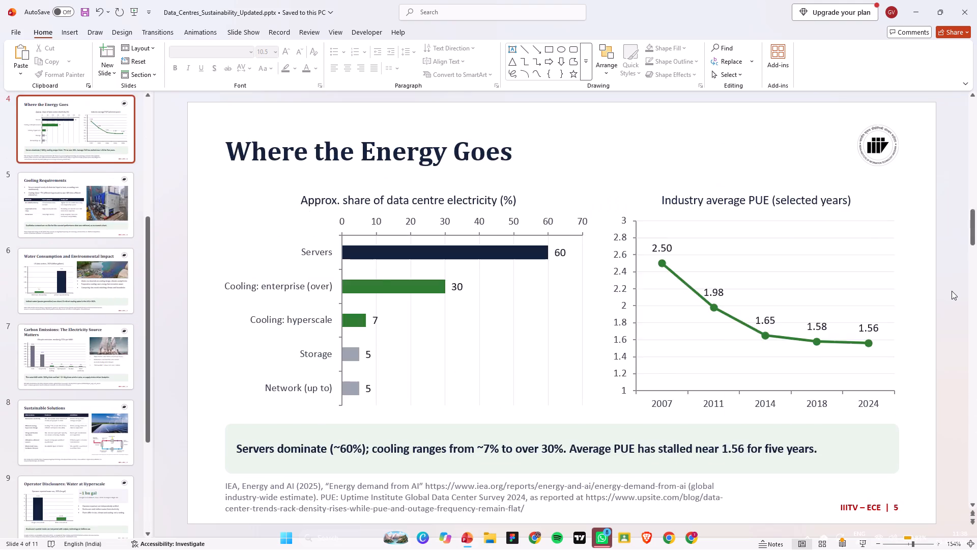
pyautogui.press('Up')
pyautogui.press('Up')
pyautogui.press('Up')
pyautogui.press('Up')
pyautogui.press('Up')
pyautogui.press('Down')
pyautogui.press('Down')
pyautogui.press('Down')
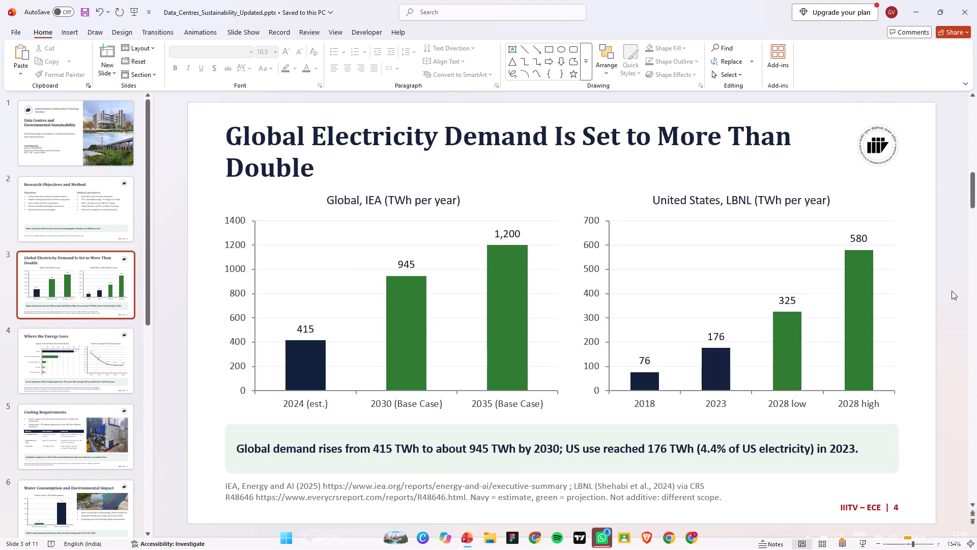
pyautogui.press('Down')
pyautogui.press('Down')
pyautogui.press('Down')
pyautogui.press('Down')
pyautogui.press('Down')
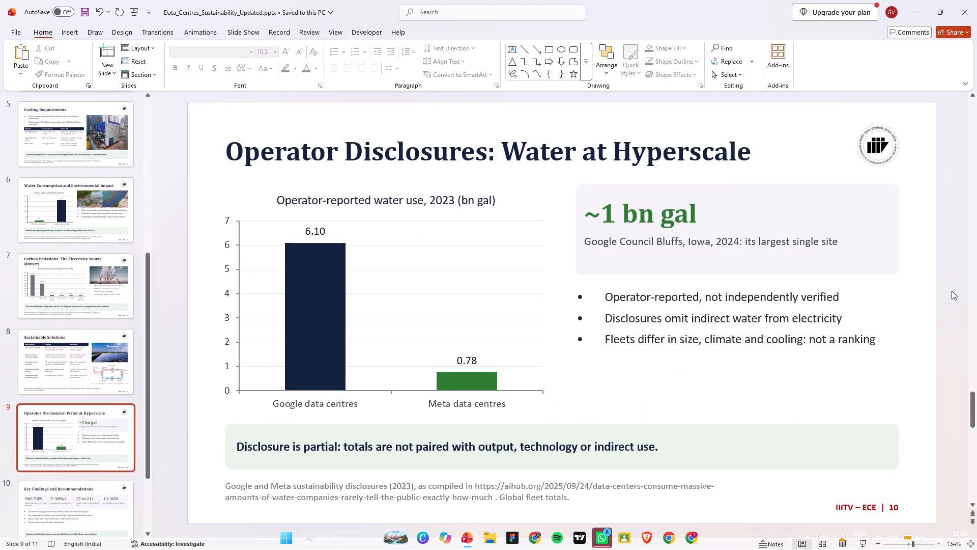
pyautogui.press('Down')
pyautogui.press('Down')
pyautogui.press('Up')
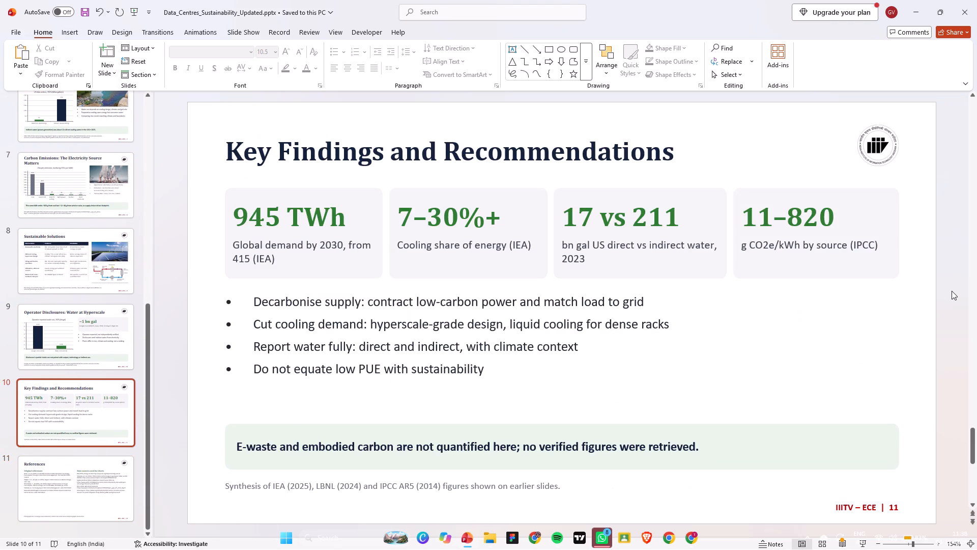
pyautogui.press('Up')
pyautogui.press('Down')
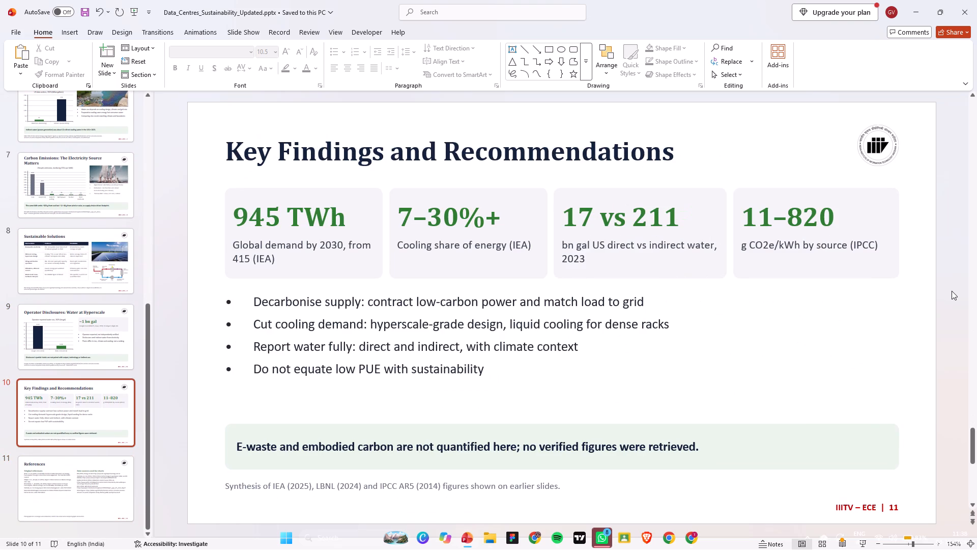
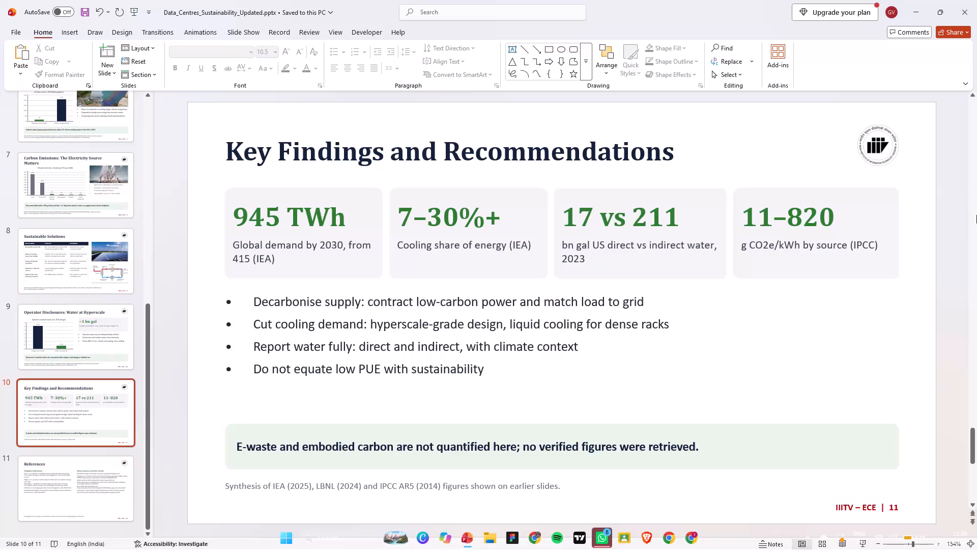
# Review the whole presentation repeatedly between the title slide and References, checking images, charts and layout, and finish on the title slide.
pyautogui.press('Up')
pyautogui.press('Up')
pyautogui.press('Up')
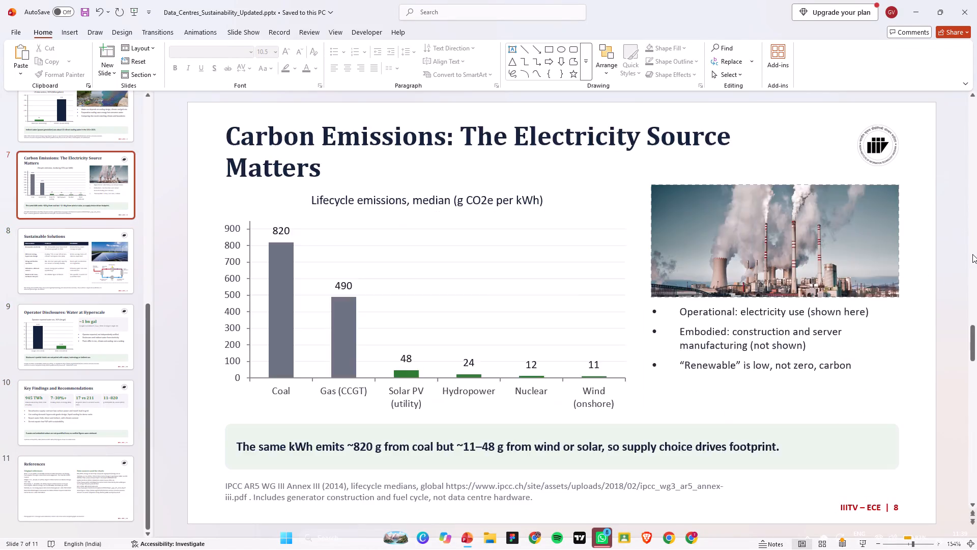
pyautogui.press('Up')
pyautogui.press('Up')
pyautogui.press('Up')
pyautogui.press('Up')
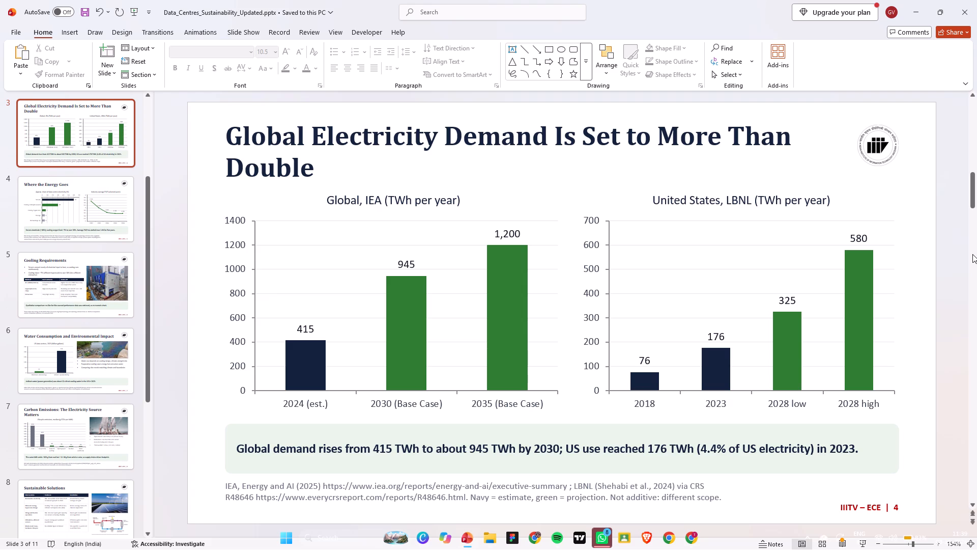
pyautogui.press('Up')
pyautogui.press('Up')
pyautogui.press('Up')
pyautogui.press('Up')
pyautogui.press('Up')
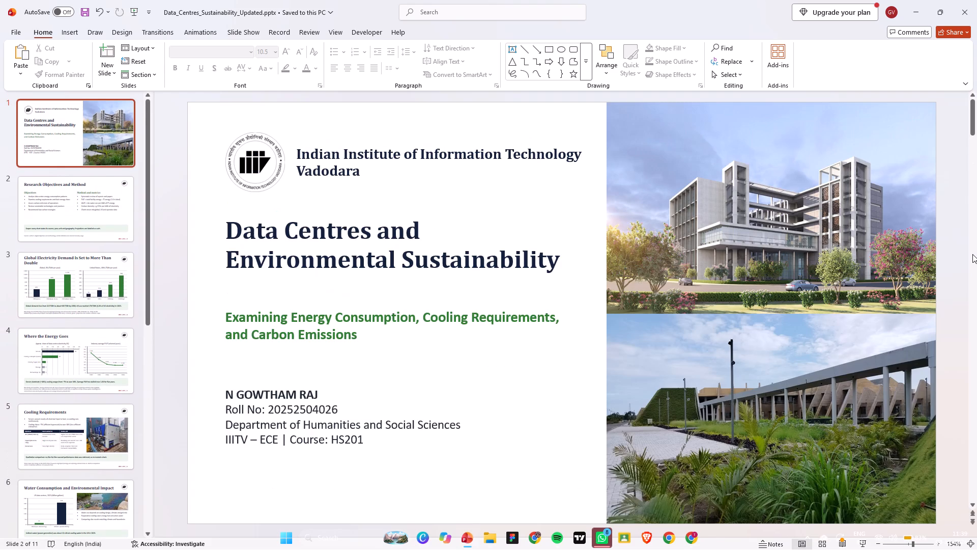
pyautogui.press('Down')
pyautogui.press('Down')
pyautogui.press('Down')
pyautogui.press('Down')
pyautogui.press('Up')
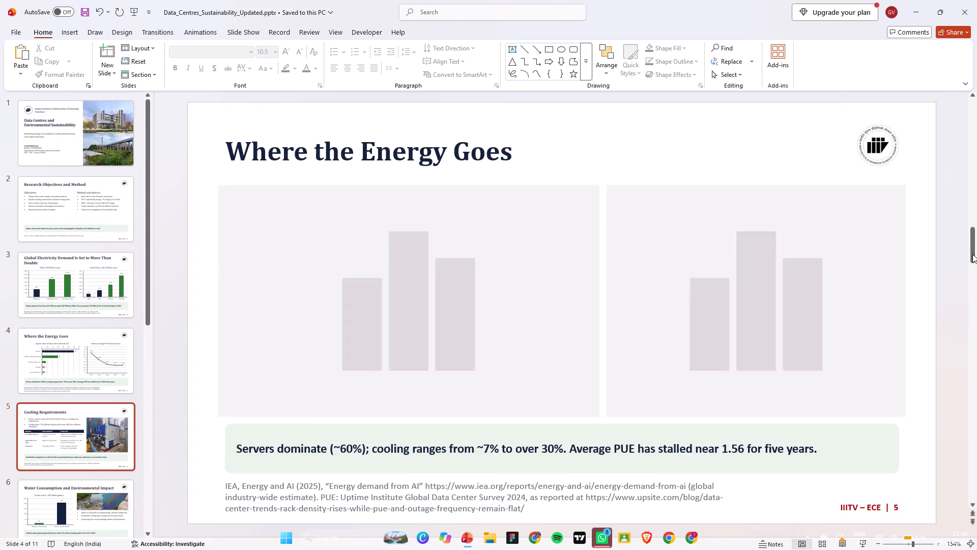
pyautogui.press('Down')
pyautogui.press('Down')
pyautogui.press('Down')
pyautogui.press('Down')
pyautogui.press('Down')
pyautogui.press('Down')
pyautogui.press('Down')
pyautogui.press('Down')
pyautogui.press('Down')
pyautogui.press('Down')
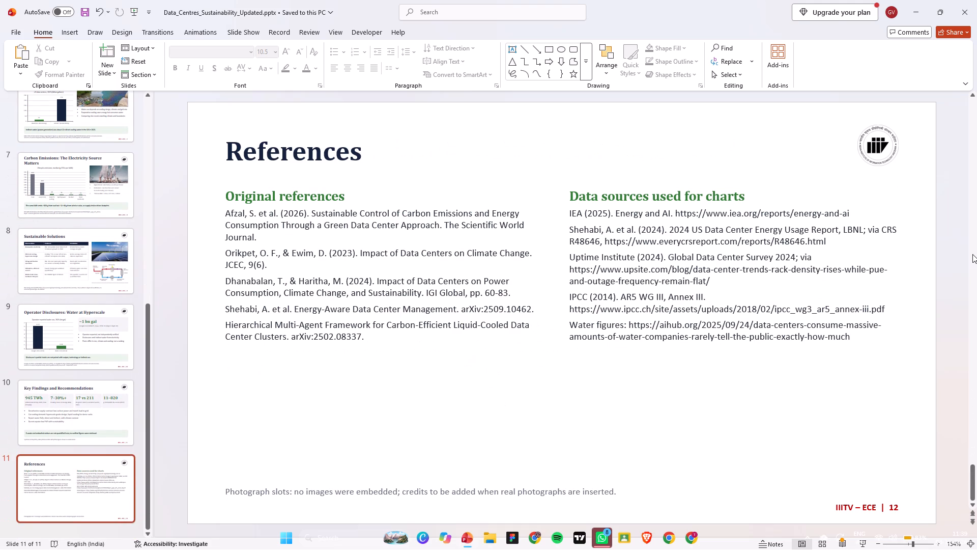
pyautogui.press('Up')
pyautogui.press('Up')
pyautogui.press('Up')
pyautogui.press('Up')
pyautogui.press('Up')
pyautogui.press('Up')
pyautogui.press('Up')
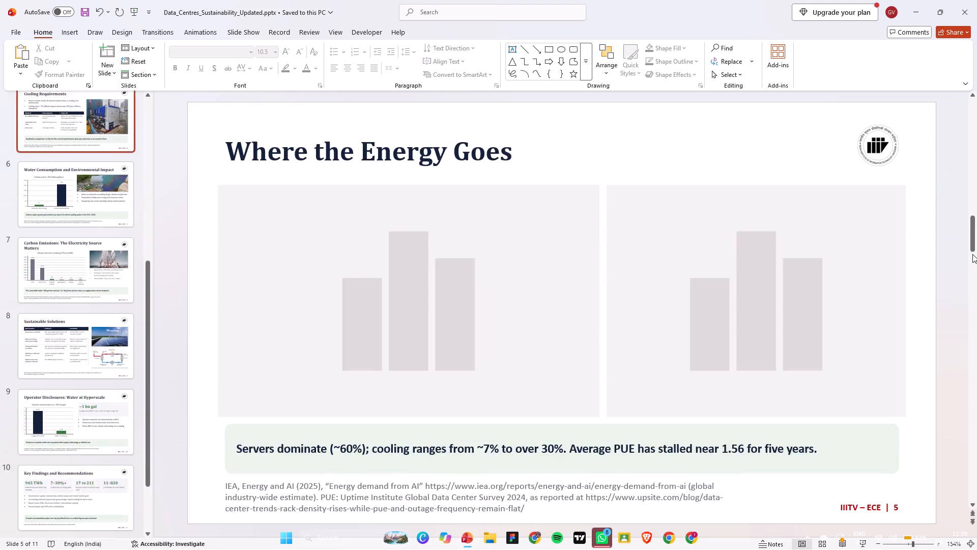
pyautogui.press('Up')
pyautogui.press('Up')
pyautogui.press('Up')
pyautogui.press('Up')
pyautogui.press('Up')
pyautogui.press('Up')
pyautogui.press('Up')
pyautogui.press('Down')
pyautogui.press('Up')
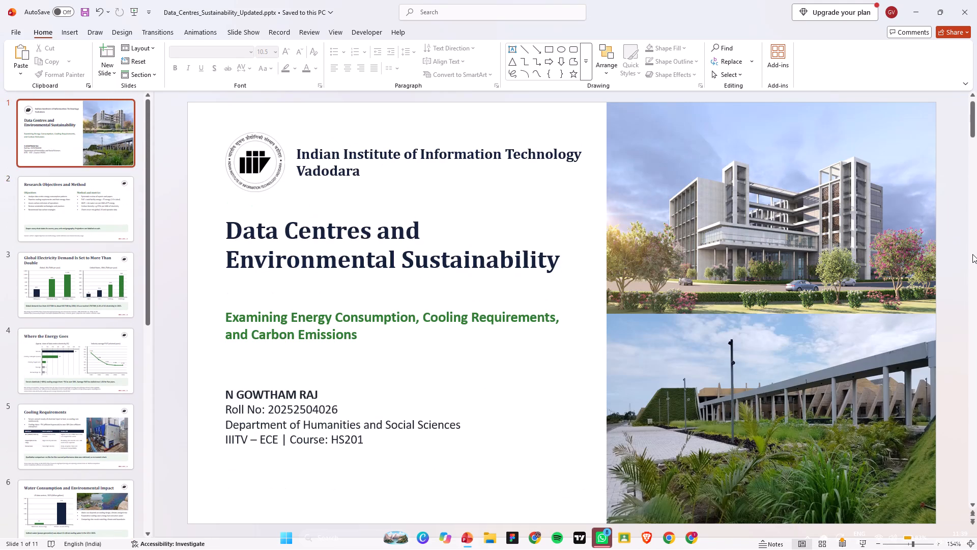
pyautogui.press('Up')
pyautogui.press('Up')
pyautogui.press('Up')
pyautogui.press('Up')
pyautogui.press('Up')
pyautogui.press('Up')
pyautogui.press('Down')
pyautogui.press('Down')
pyautogui.press('Down')
pyautogui.press('Down')
pyautogui.press('Down')
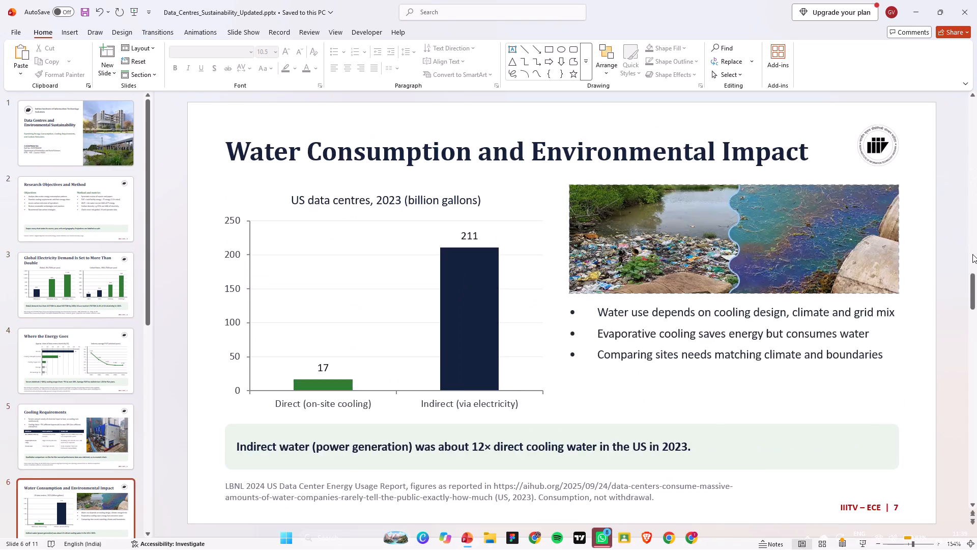
pyautogui.press('Down')
pyautogui.press('Down')
pyautogui.press('Down')
pyautogui.press('Down')
pyautogui.press('Down')
pyautogui.press('Down')
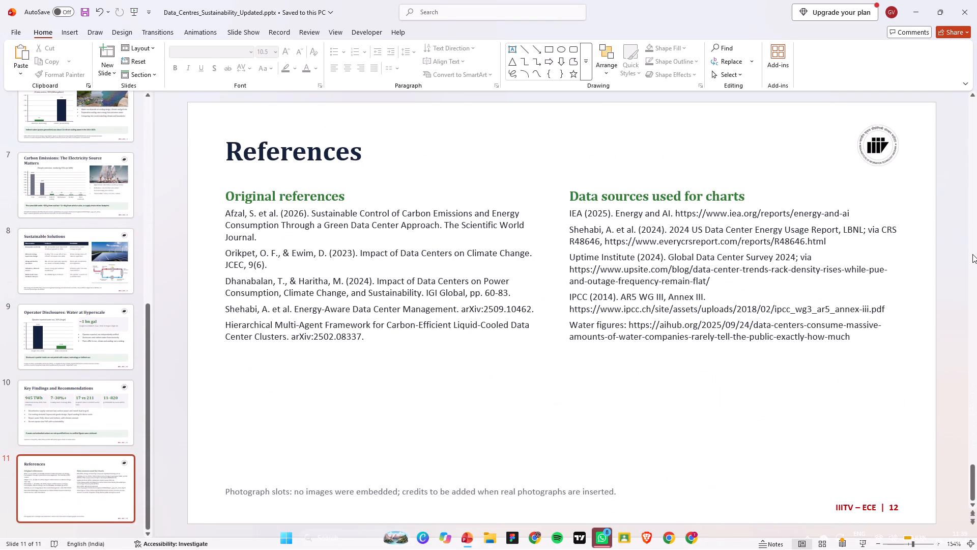
pyautogui.press('Up')
pyautogui.press('Up')
pyautogui.press('Up')
pyautogui.press('Up')
pyautogui.press('Up')
pyautogui.press('Up')
pyautogui.press('Up')
pyautogui.press('Up')
pyautogui.press('Up')
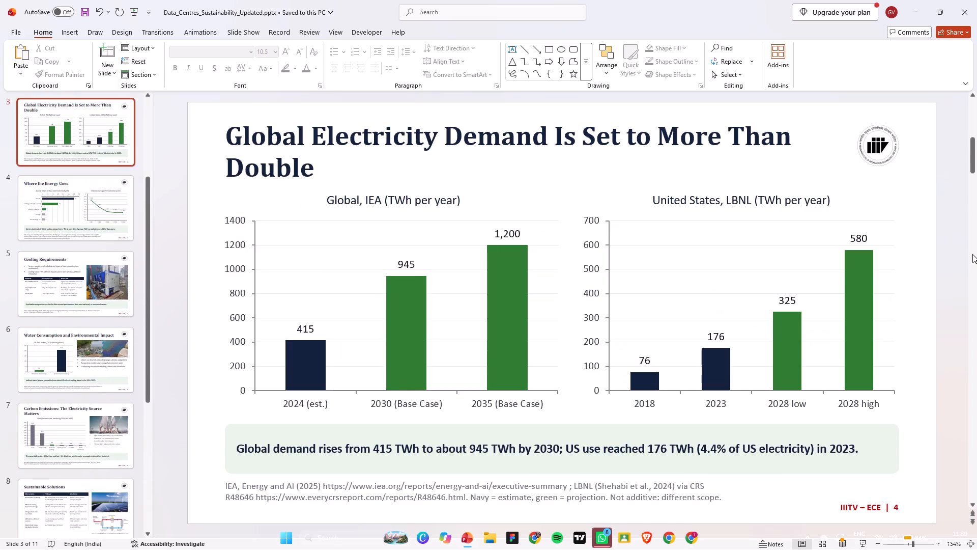
pyautogui.press('Up')
pyautogui.press('Up')
pyautogui.press('Up')
pyautogui.press('Up')
pyautogui.press('Up')
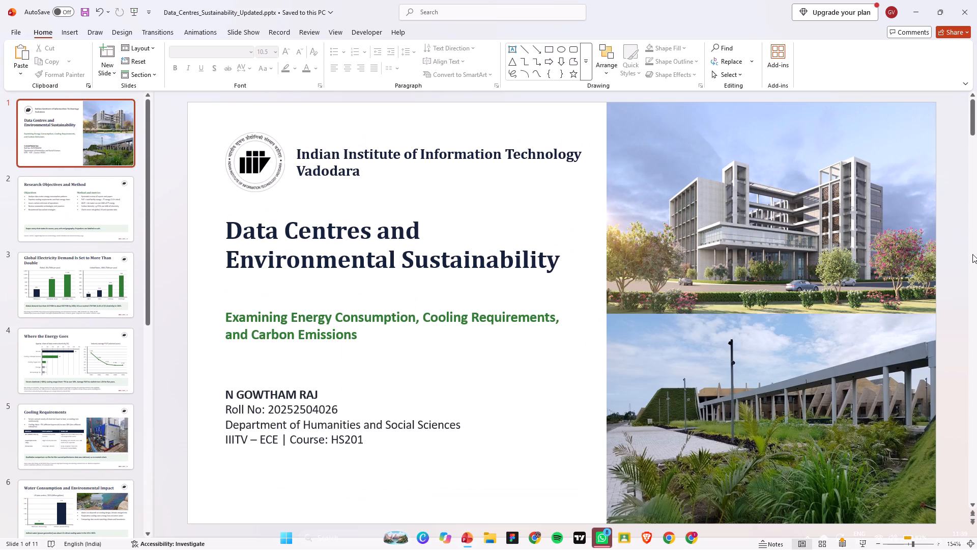
pyautogui.press('Up')
pyautogui.press('Up')
pyautogui.press('Up')
pyautogui.press('Up')
pyautogui.press('Down')
pyautogui.press('Down')
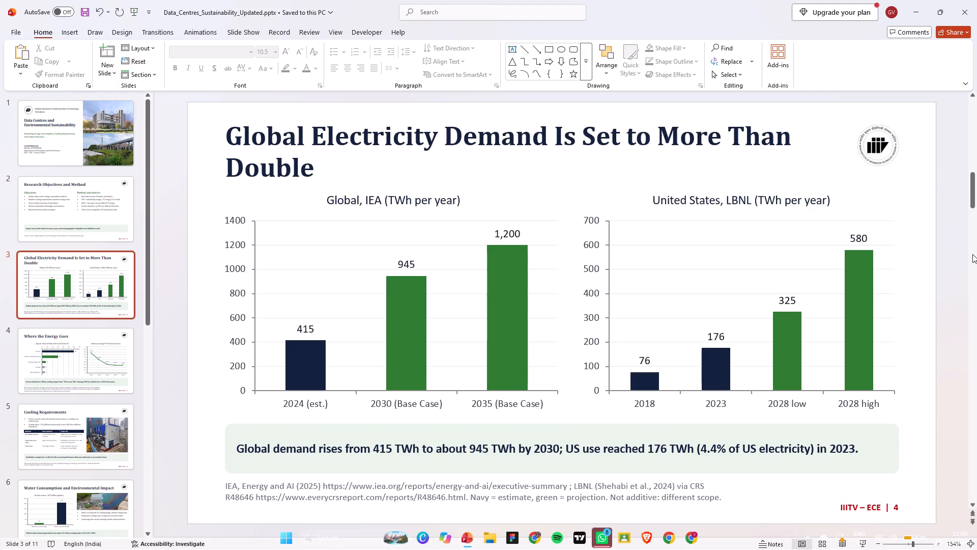
pyautogui.press('Down')
pyautogui.press('Down')
pyautogui.press('Down')
pyautogui.press('Down')
pyautogui.press('Down')
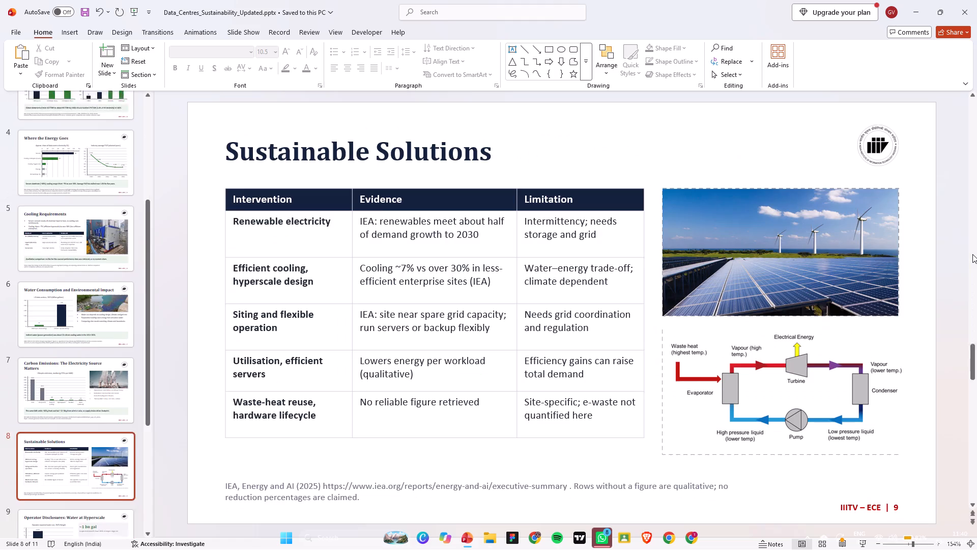
pyautogui.press('Down')
pyautogui.press('Down')
pyautogui.press('Down')
pyautogui.press('Down')
pyautogui.press('Down')
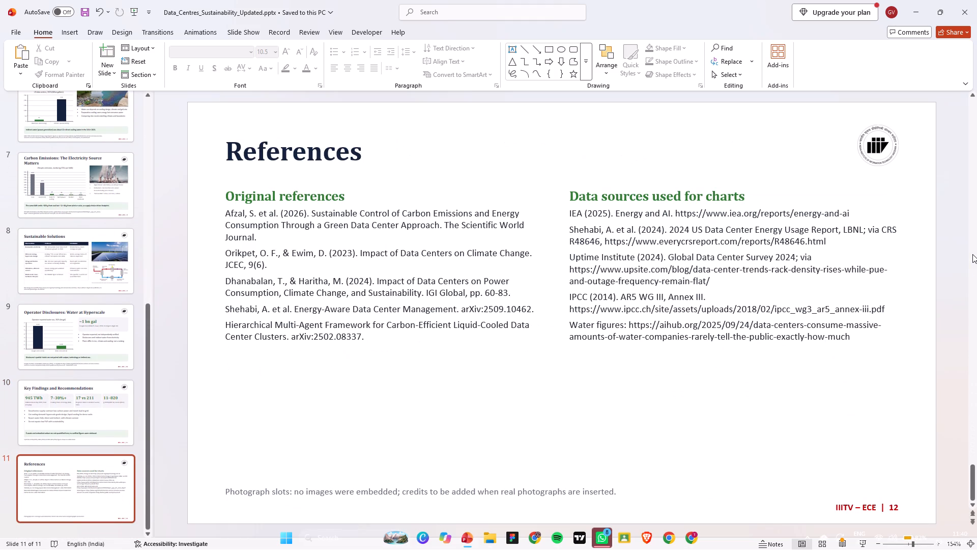
pyautogui.scroll(13, 613, 257)
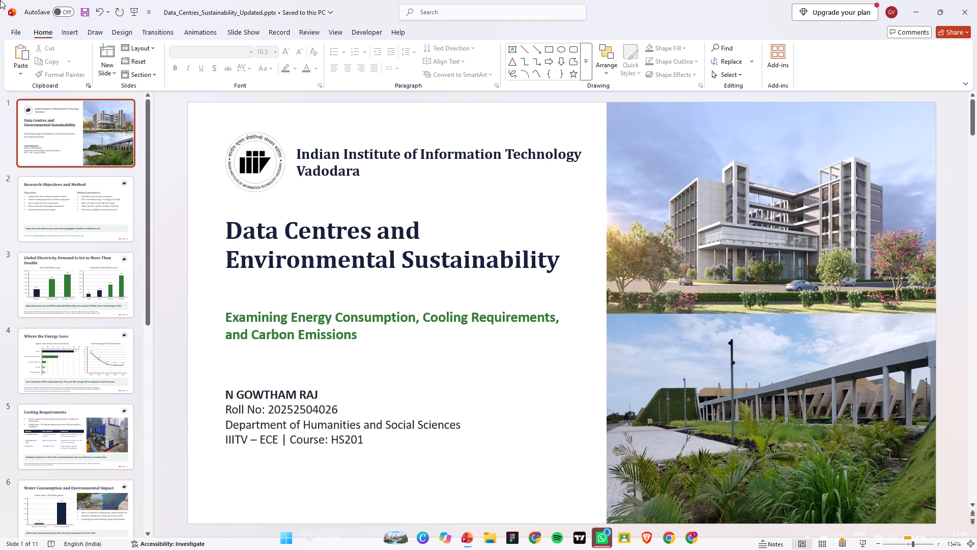
# Save the presentation to the Downloads folder on this PC as Data_Centres_Sustainability_Updated.pptx in PowerPoint Presentation format.
pyautogui.click(14, 32)
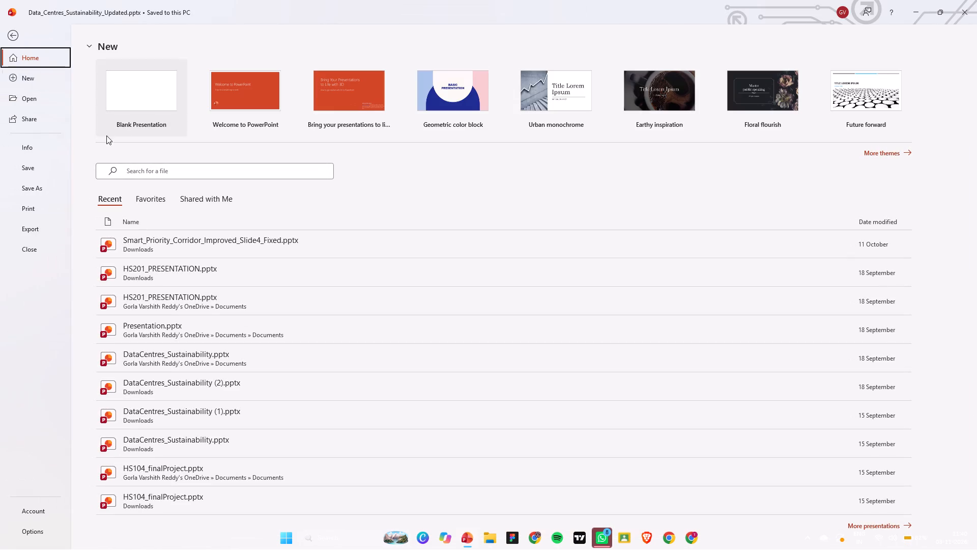
pyautogui.click(35, 186)
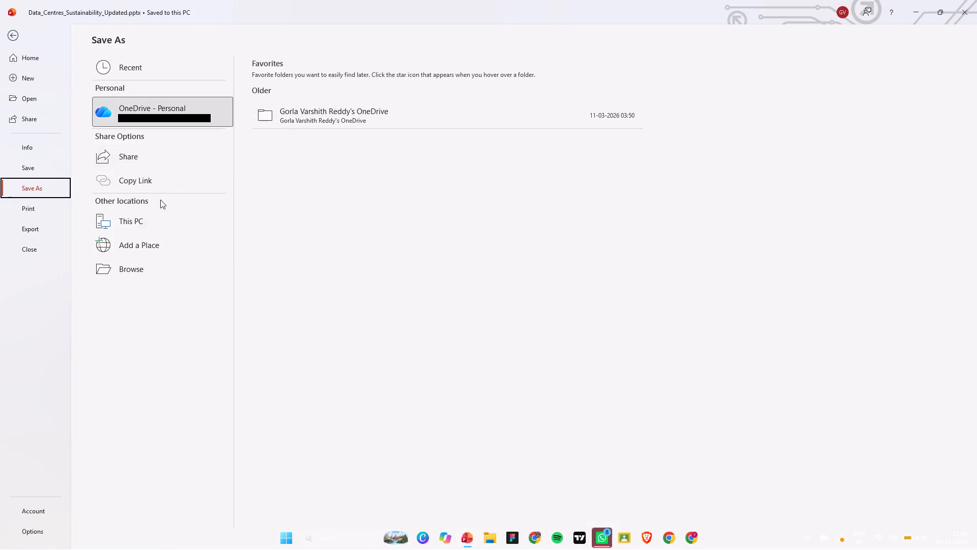
pyautogui.click(159, 226)
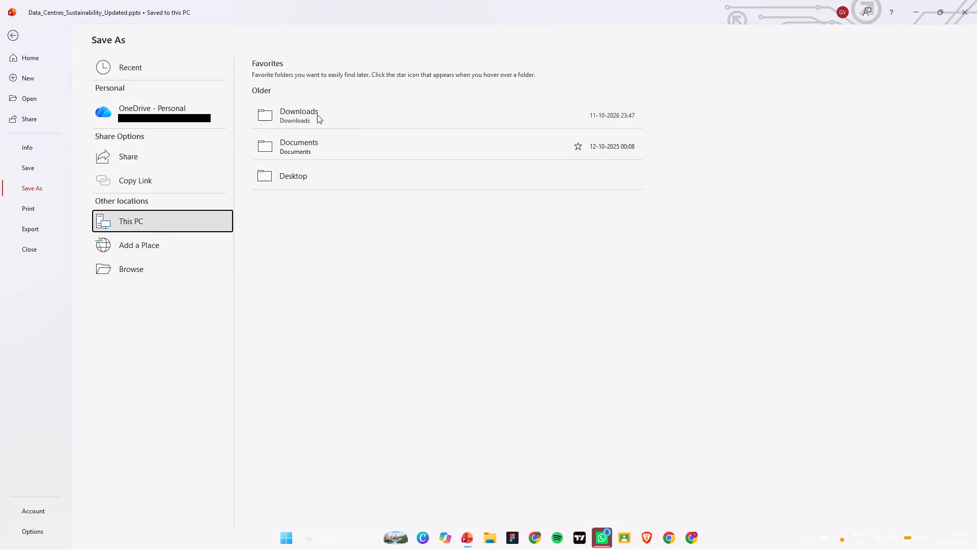
pyautogui.click(317, 115)
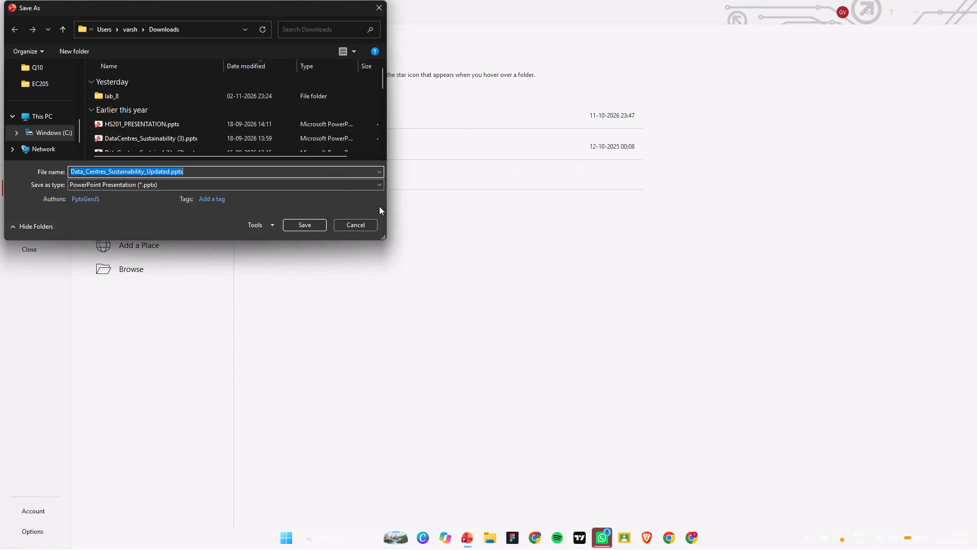
pyautogui.click(306, 222)
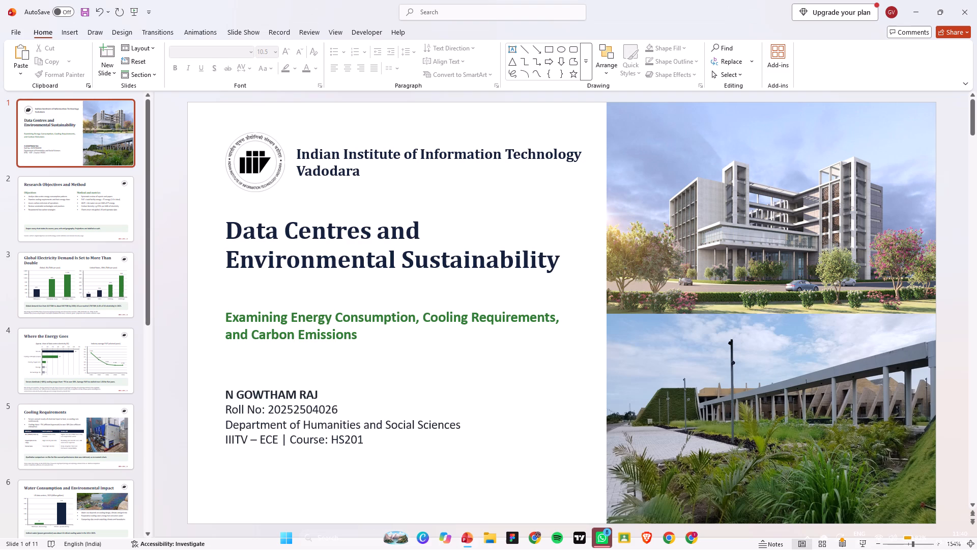
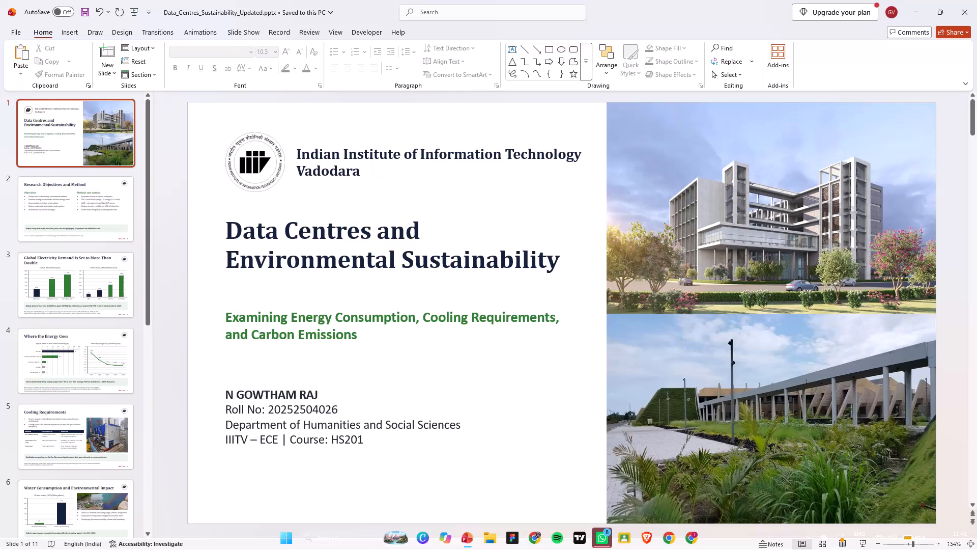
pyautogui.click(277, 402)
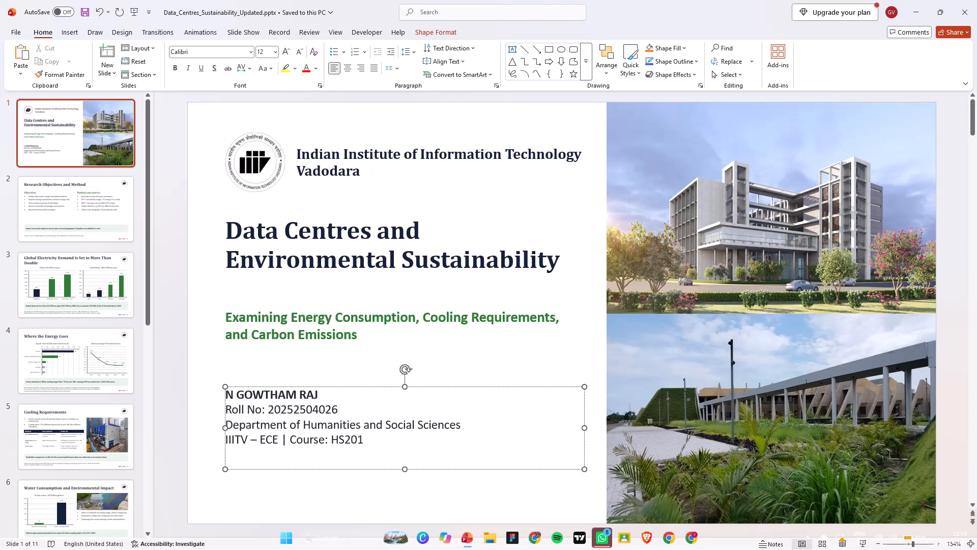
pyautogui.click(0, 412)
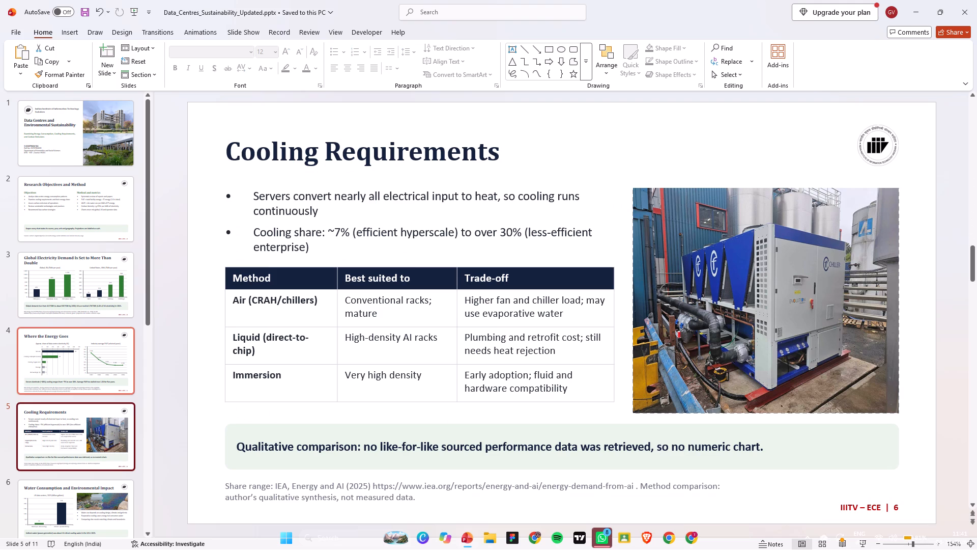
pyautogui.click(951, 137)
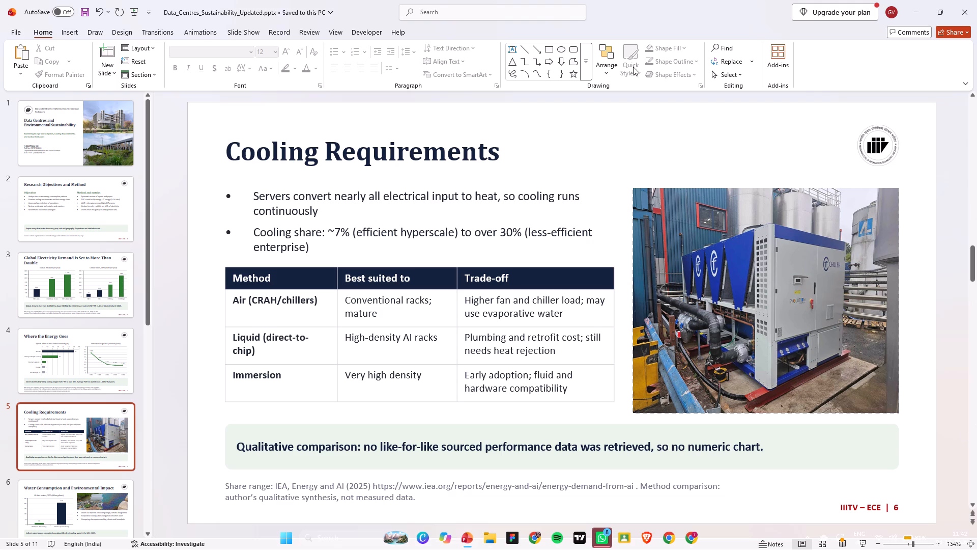
# Switch to WhatsApp to view the chat containing the Data_Centres_Sustainability_Updated.pptx file.
pyautogui.click(603, 544)
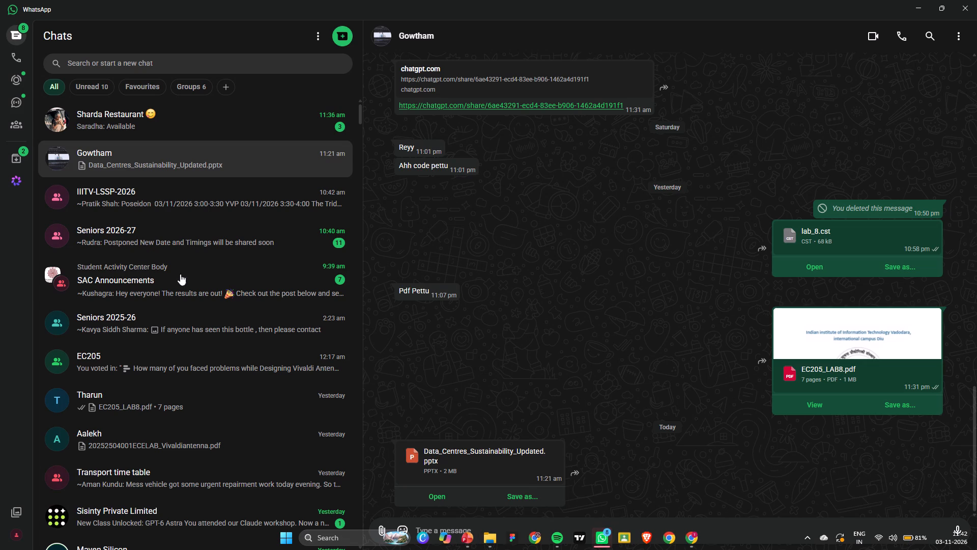
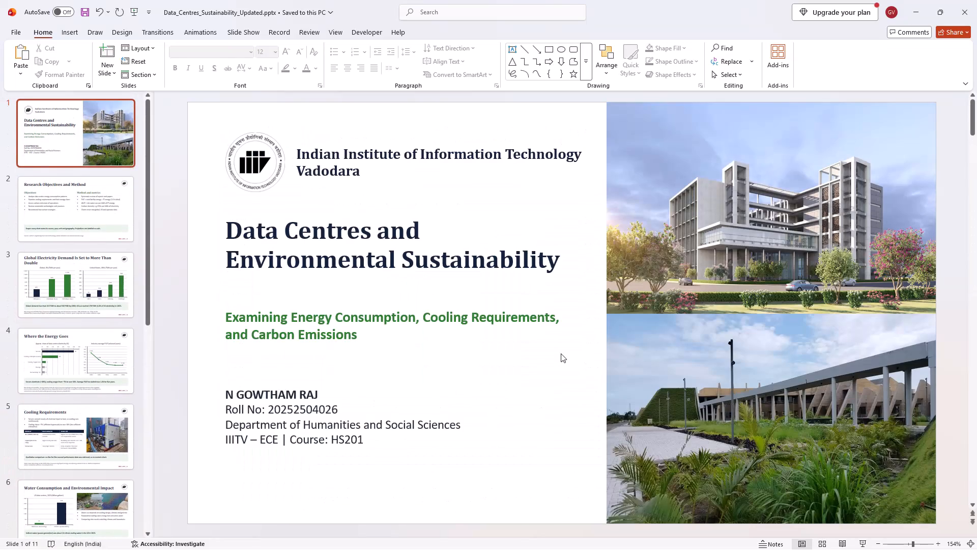
# Review the presentation's slides from the title slide through References, and back towards Research Objectives and Method.
pyautogui.hscroll(2, 561, 353)
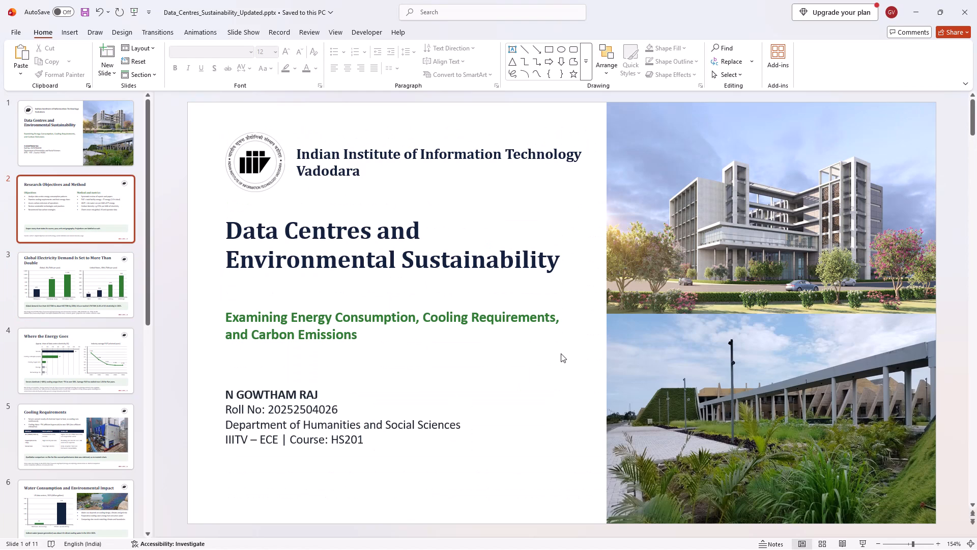
pyautogui.scroll(-3, 561, 353)
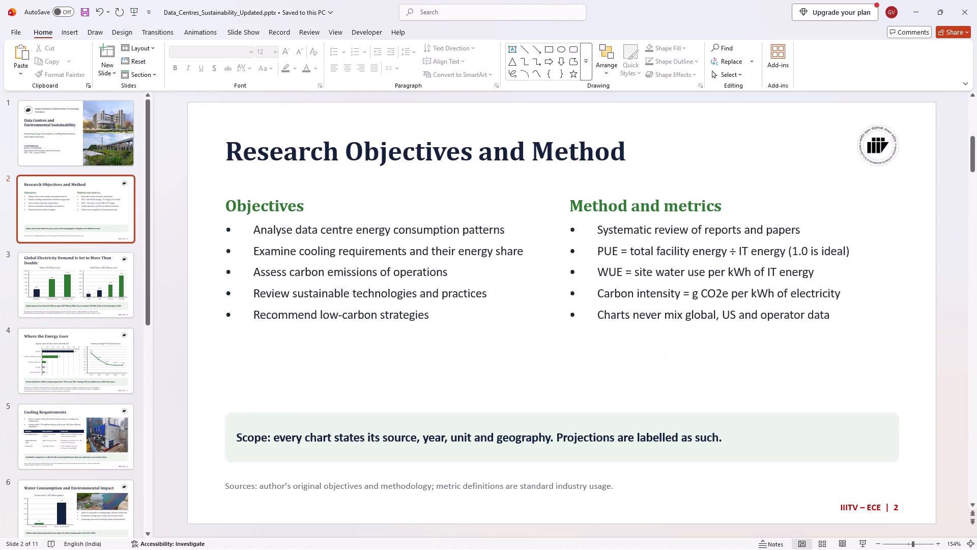
pyautogui.scroll(-7, 561, 353)
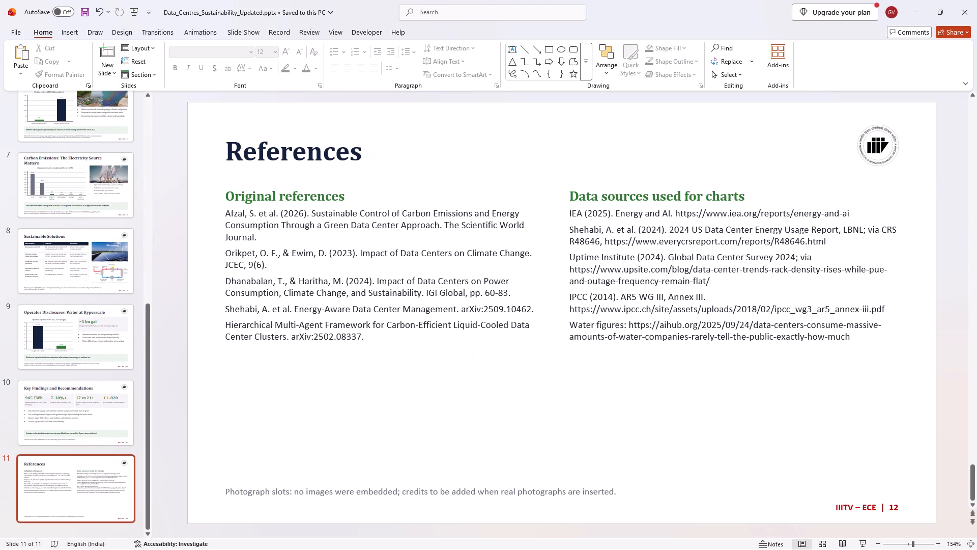
pyautogui.scroll(-1, 561, 353)
pyautogui.scroll(11, 561, 353)
pyautogui.scroll(-6, 561, 353)
pyautogui.scroll(5, 561, 353)
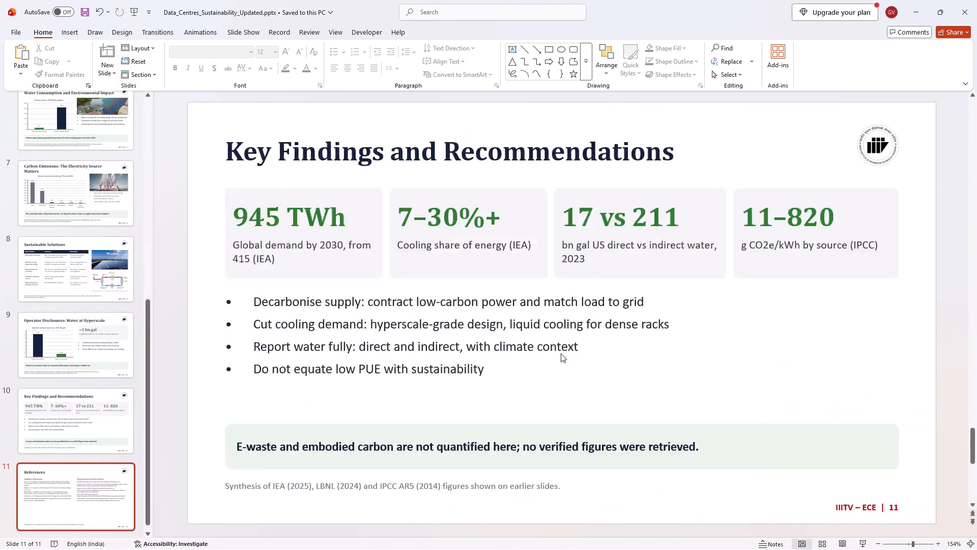
pyautogui.scroll(3, 561, 353)
pyautogui.scroll(-6, 561, 353)
pyautogui.scroll(9, 561, 353)
pyautogui.scroll(-8, 561, 353)
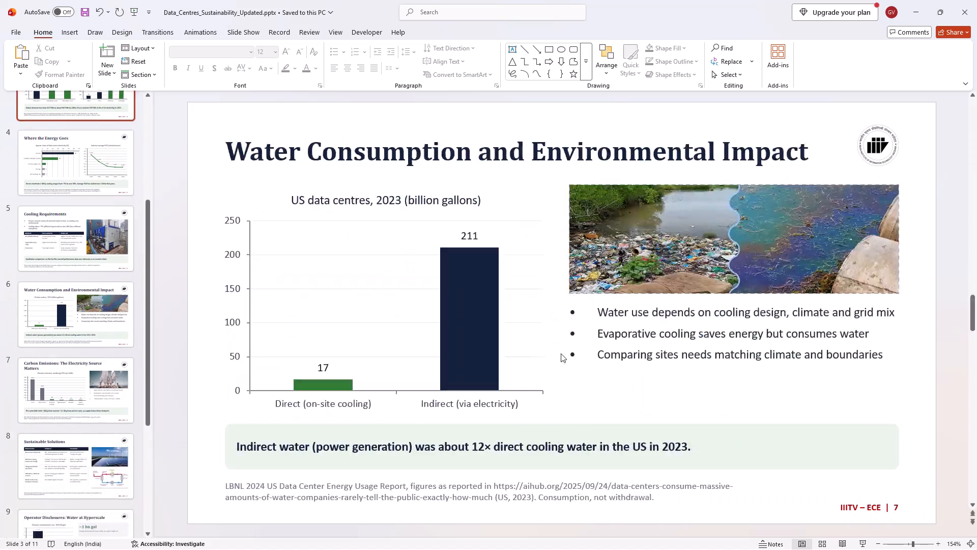
pyautogui.scroll(9, 561, 353)
pyautogui.scroll(-6, 561, 353)
pyautogui.scroll(7, 561, 353)
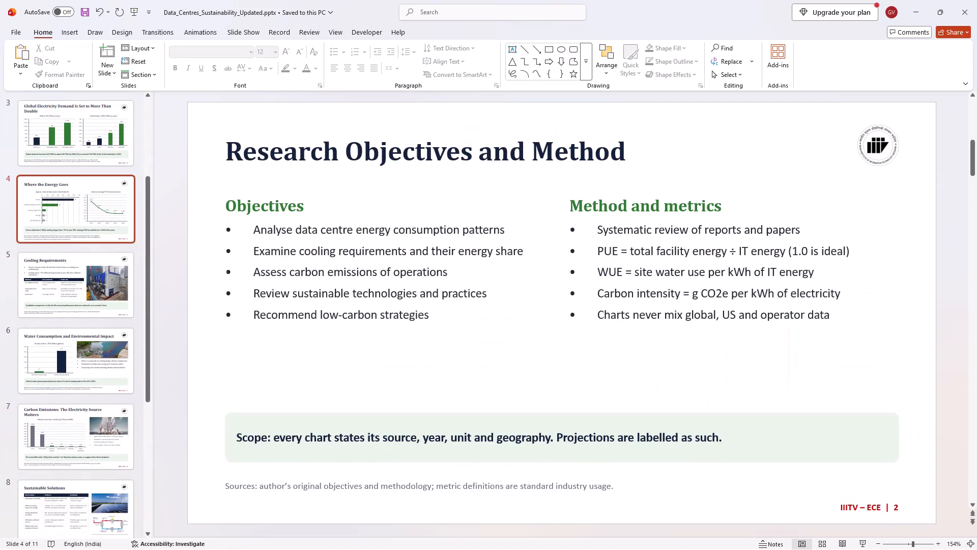
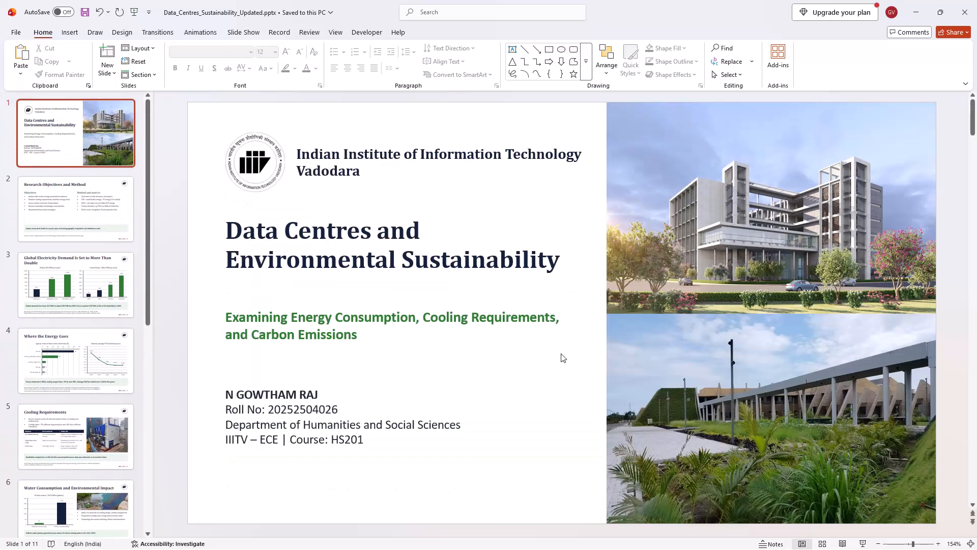
# Review the presentation's slides from the title slide through References and back to the title slide.
pyautogui.scroll(-4, 561, 353)
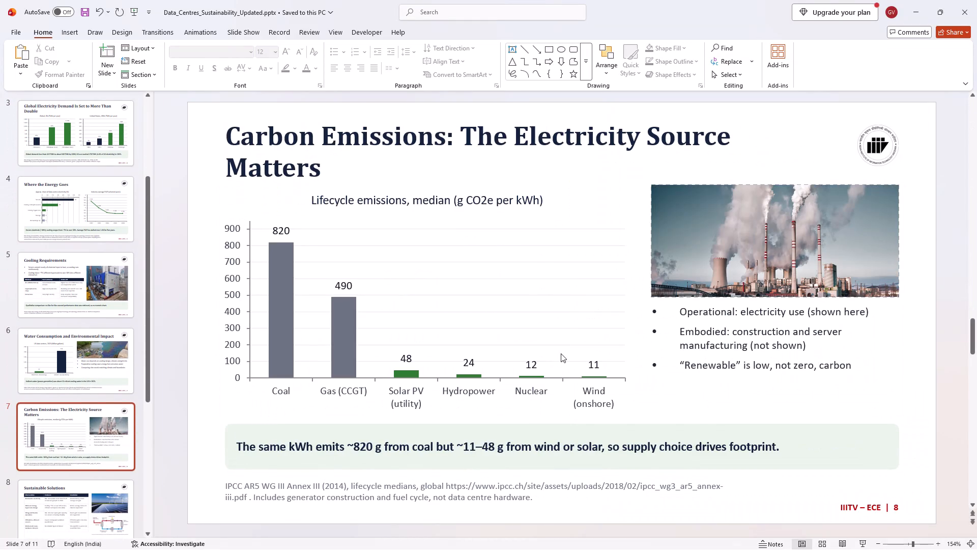
pyautogui.scroll(-3, 561, 353)
pyautogui.scroll(1, 561, 353)
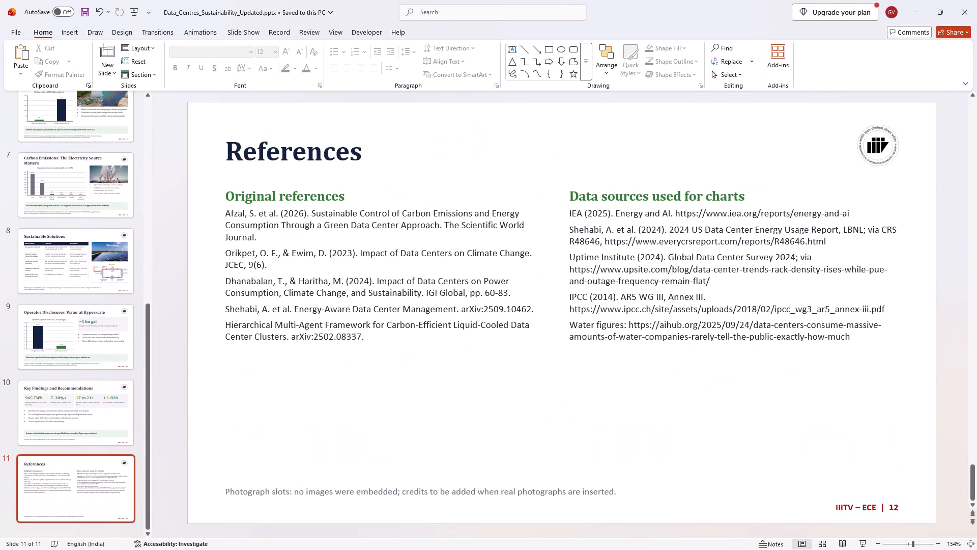
pyautogui.scroll(6, 561, 353)
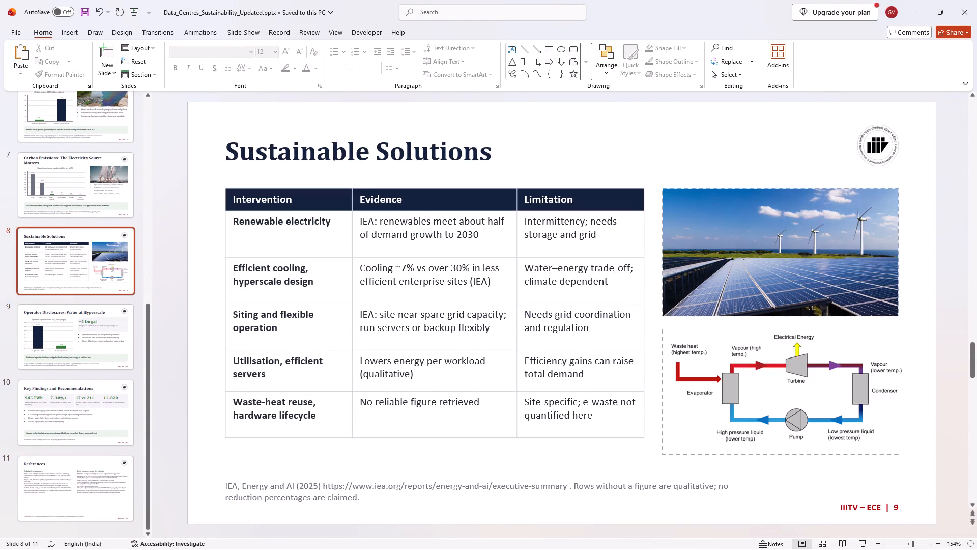
pyautogui.scroll(2, 561, 353)
pyautogui.scroll(-7, 561, 353)
pyautogui.scroll(7, 561, 353)
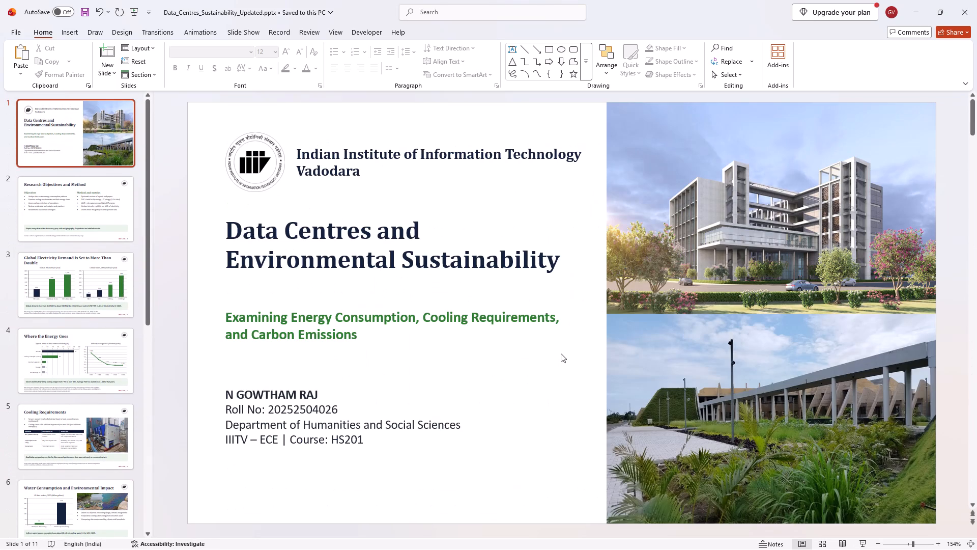
# Examine the slides from Research Objectives and Method through Sustainable Solutions, and back to Water Consumption and Environmental Impact.
pyautogui.scroll(-1, 561, 353)
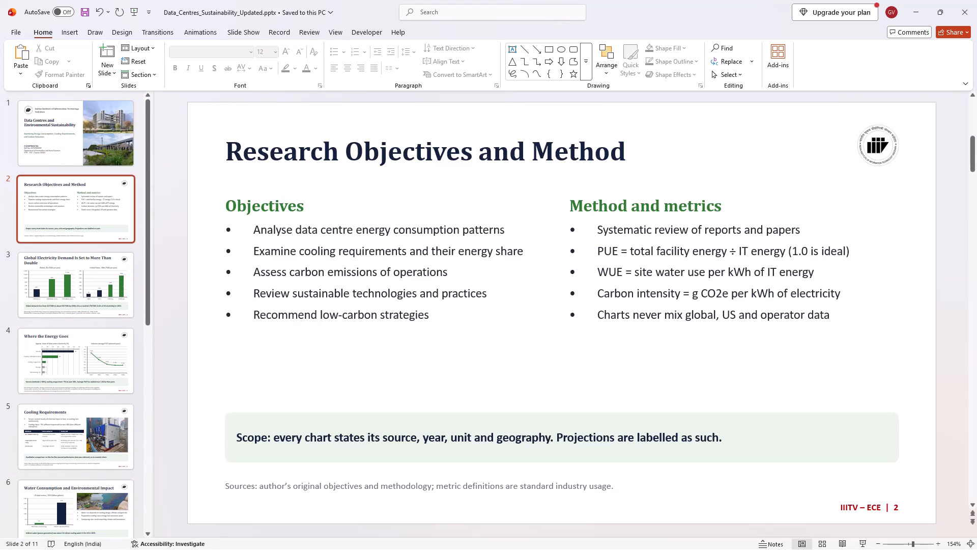
pyautogui.scroll(-4, 561, 353)
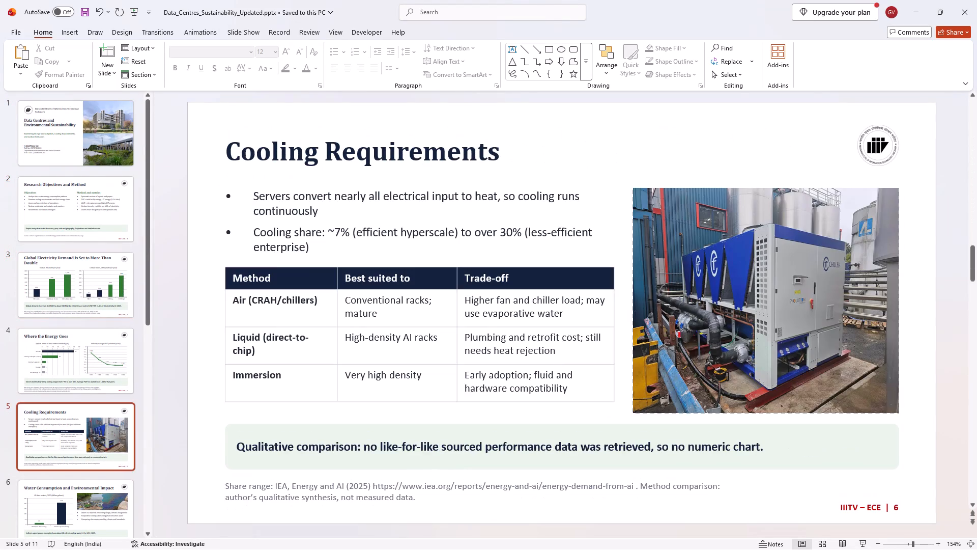
pyautogui.scroll(-2, 561, 353)
pyautogui.scroll(1, 561, 353)
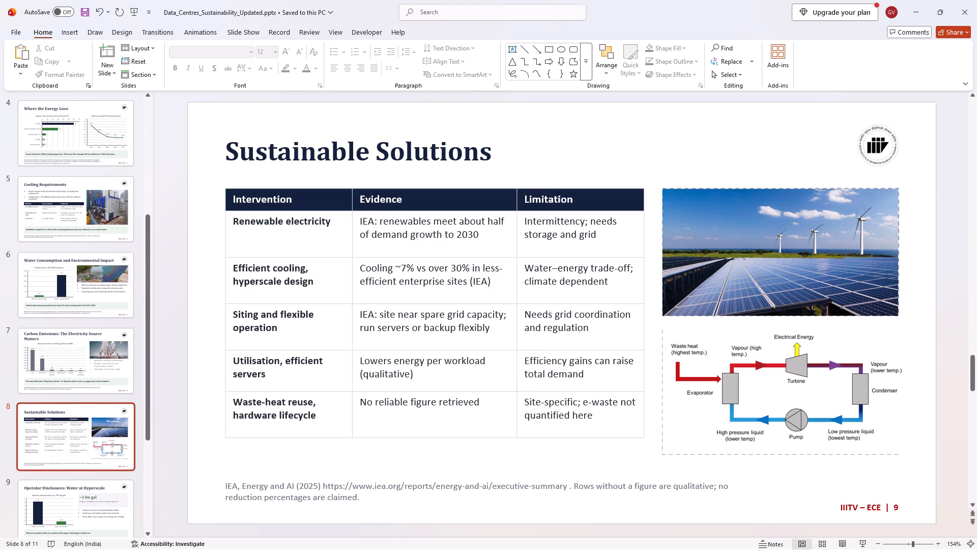
pyautogui.scroll(4, 561, 353)
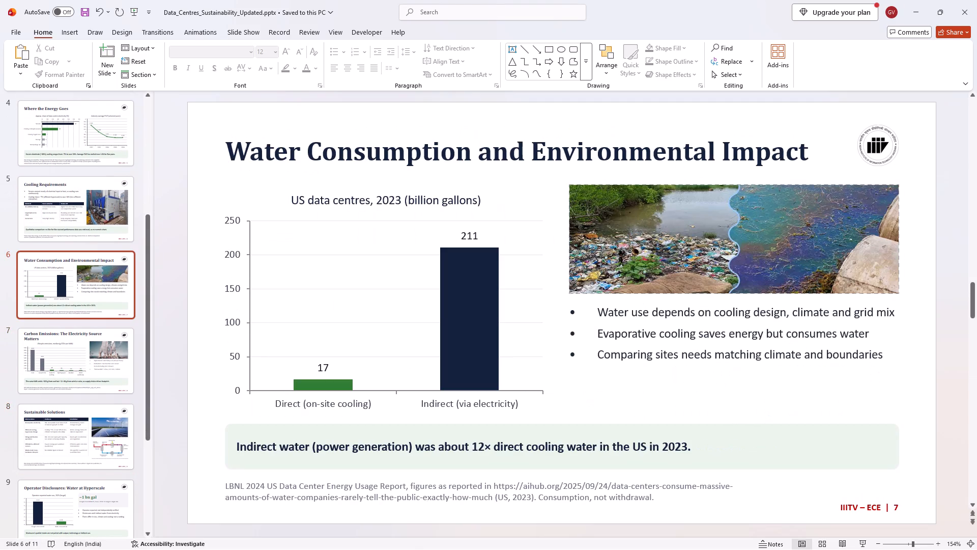
# Check the remaining slides through References, including Key Findings and Operator Disclosures, and return to the title slide.
pyautogui.scroll(-4, 561, 353)
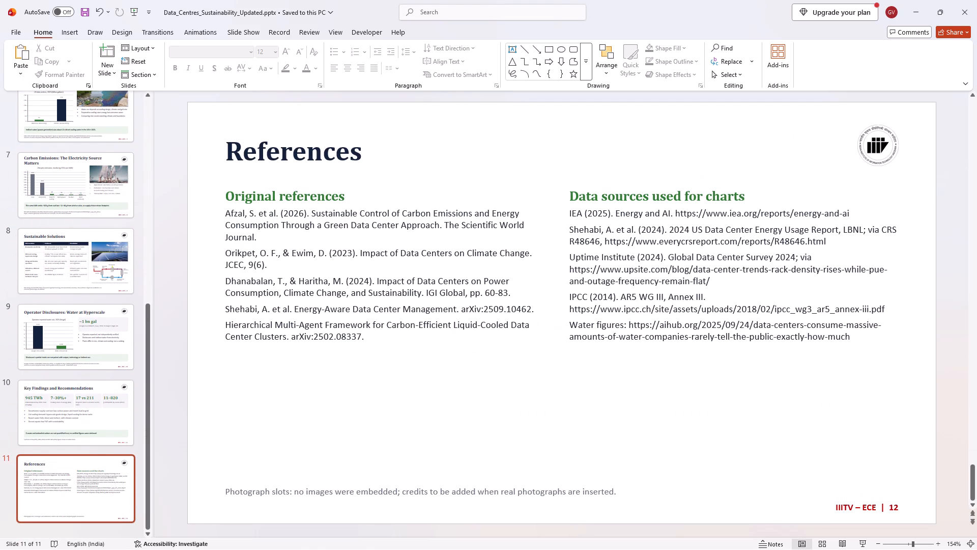
pyautogui.scroll(-3, 561, 353)
pyautogui.scroll(1, 561, 353)
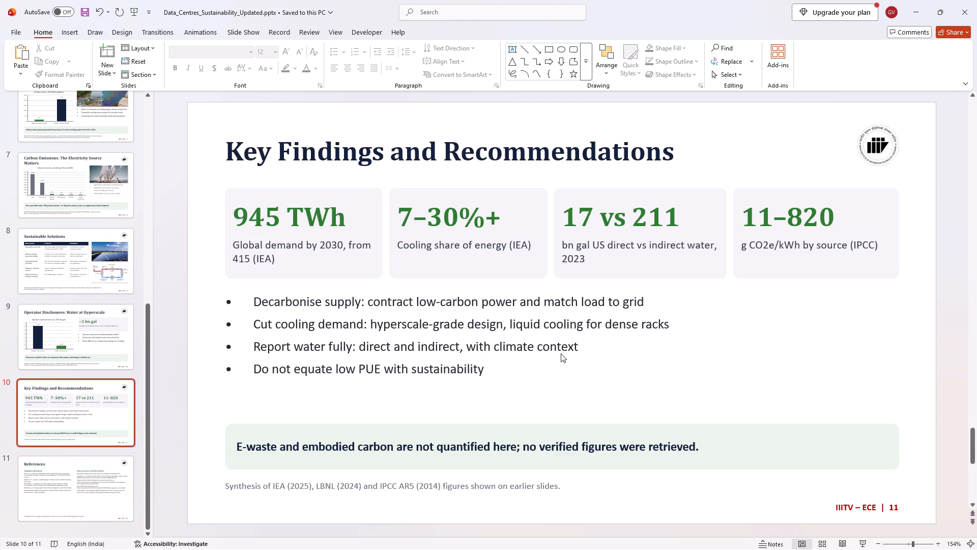
pyautogui.scroll(1, 561, 354)
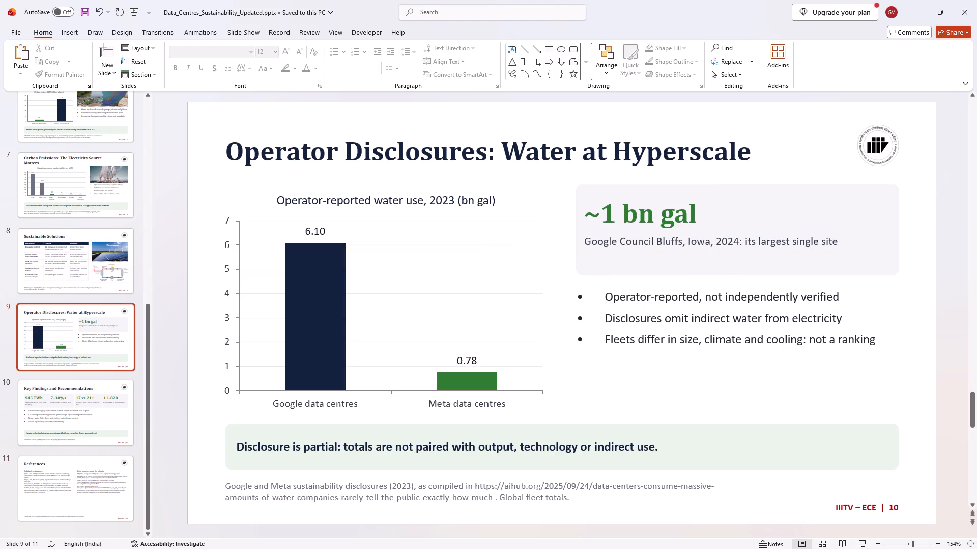
pyautogui.scroll(5, 561, 354)
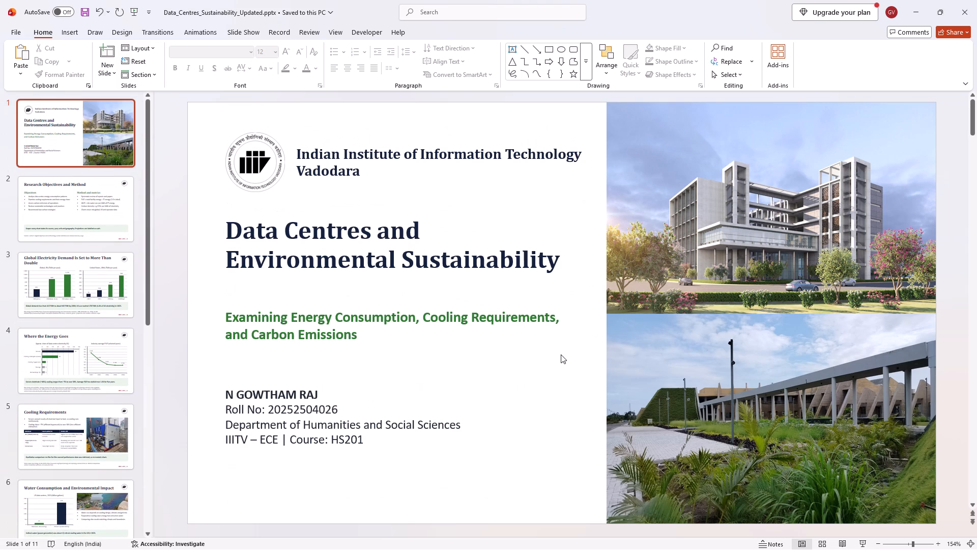
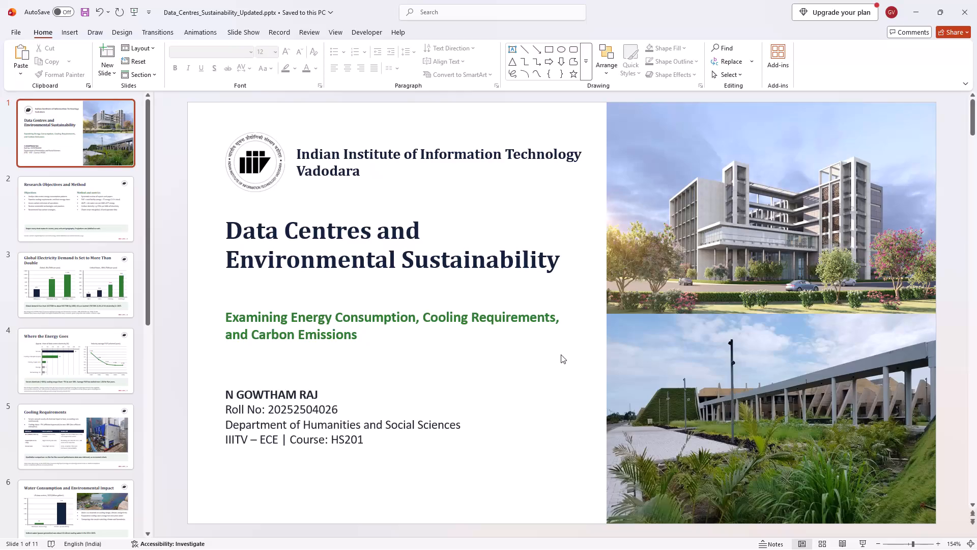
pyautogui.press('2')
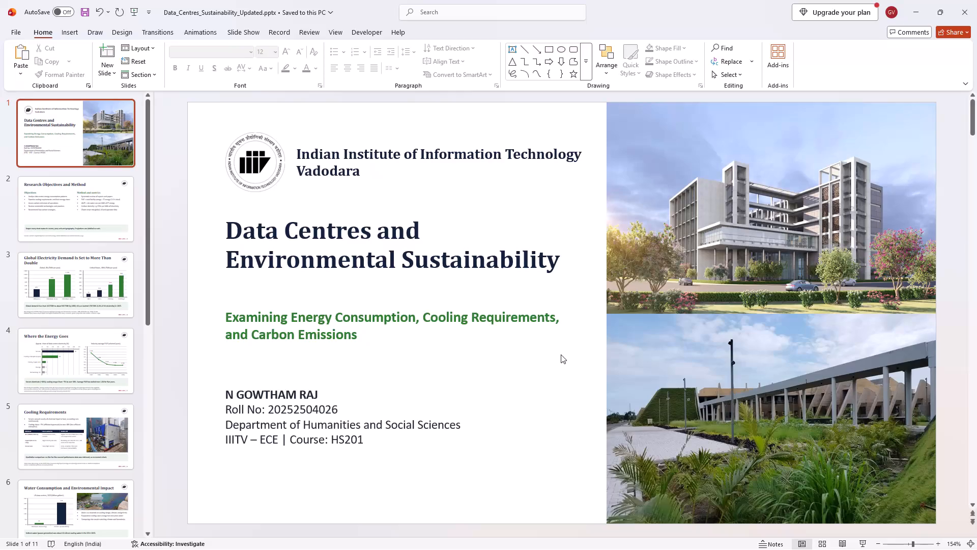
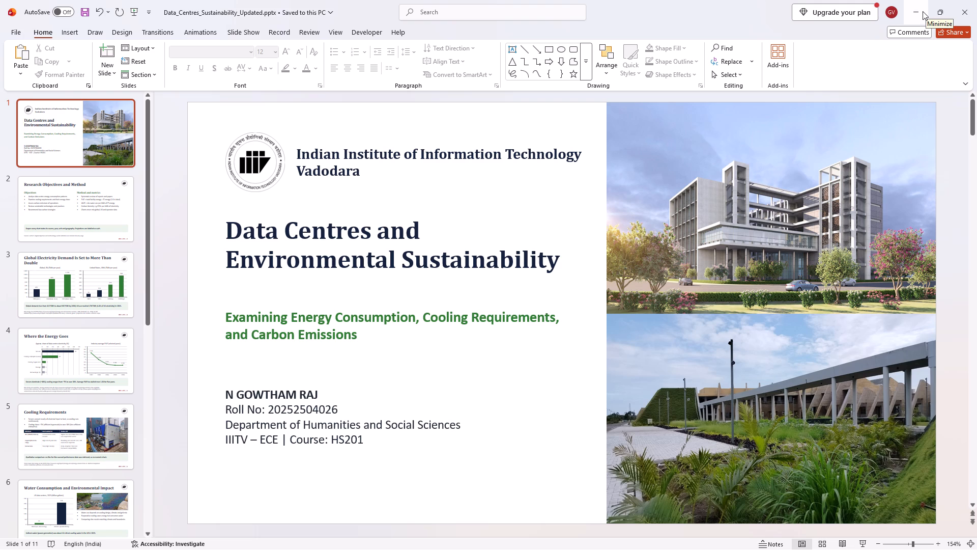
# Minimize the presentation, browser and remaining open windows to reveal the desktop.
pyautogui.click(923, 11)
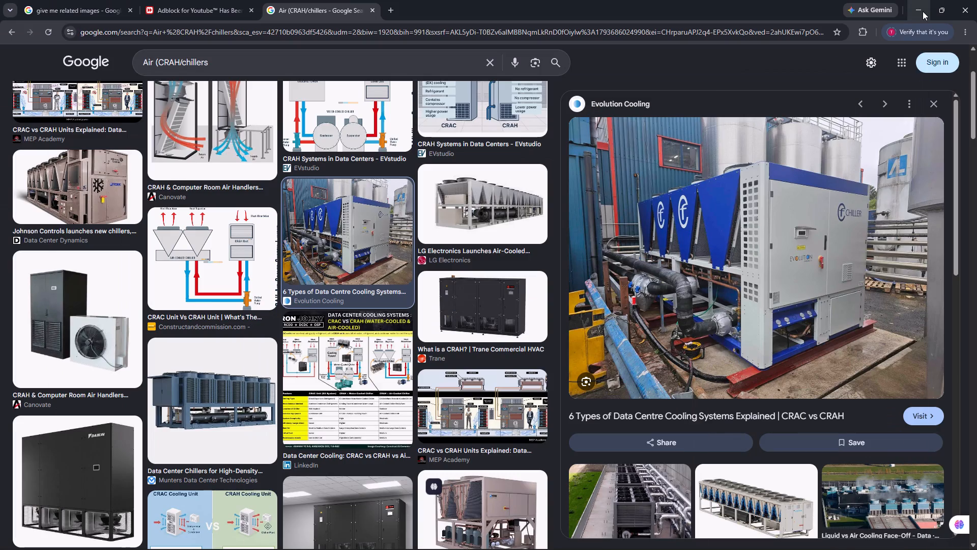
pyautogui.click(923, 11)
pyautogui.click(923, 11)
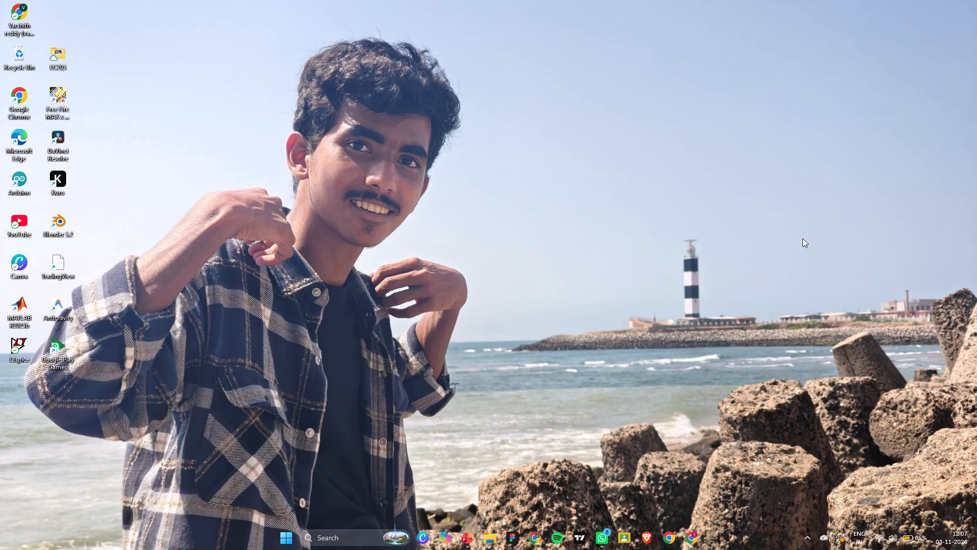
# Put the computer into Sleep mode from the Shut Down Windows dialog.
pyautogui.hotkey('alt', 'F4')
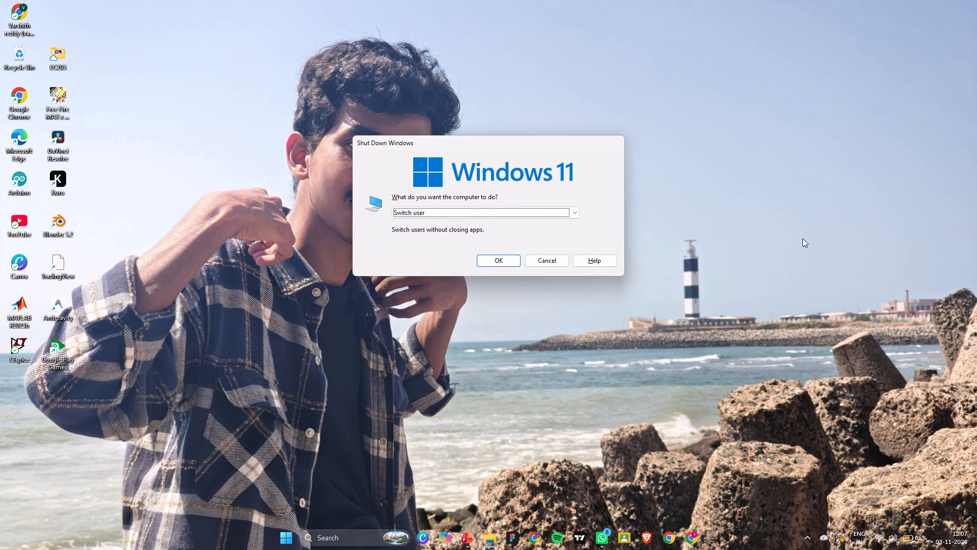
pyautogui.click(567, 212)
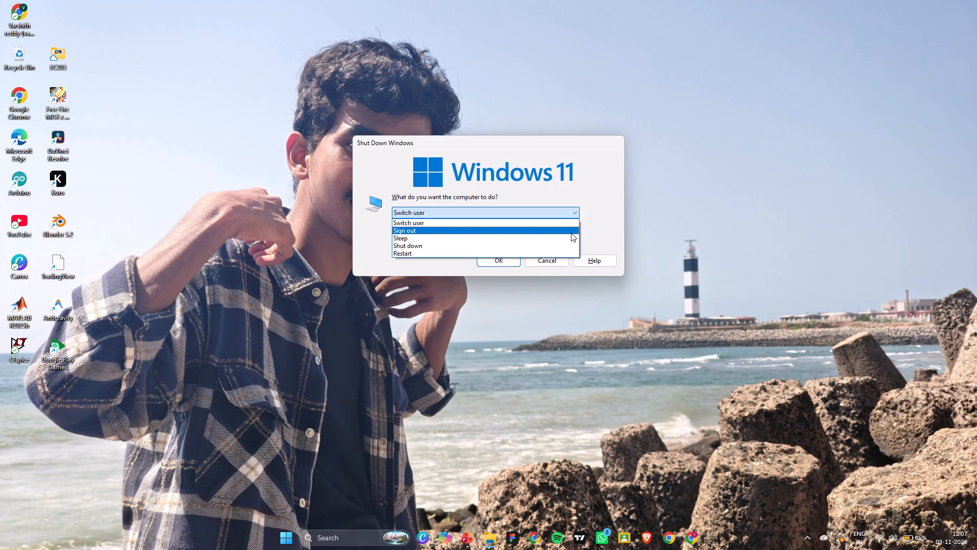
pyautogui.click(571, 235)
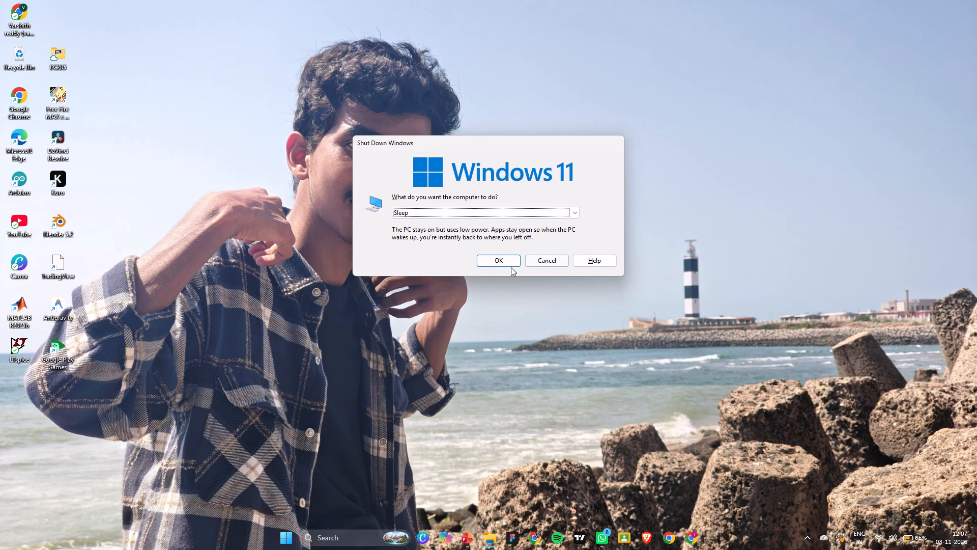
pyautogui.click(507, 263)
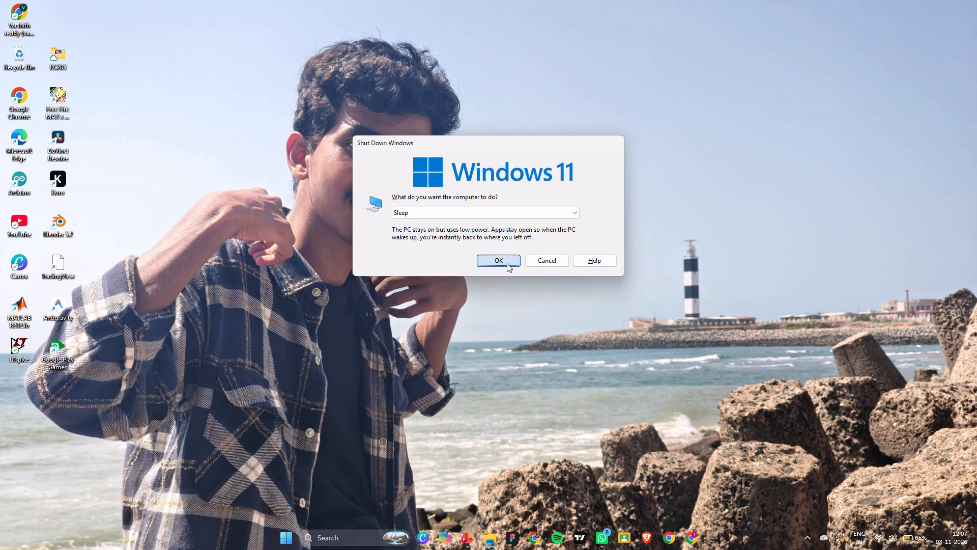